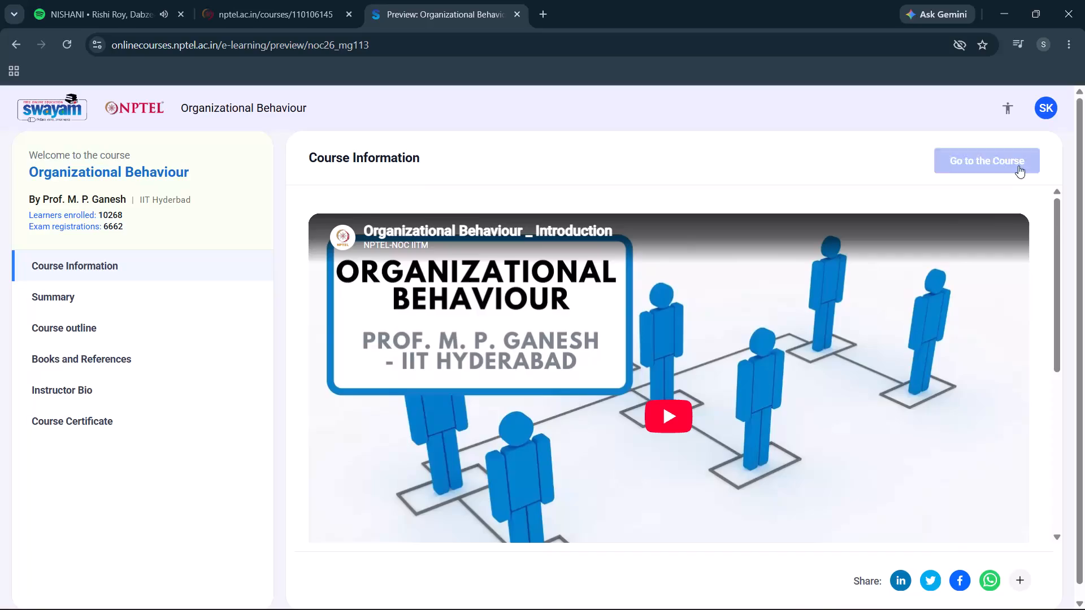
Go to the Organizational Behaviour course and expand Week 12 in its outline.
drag(1018, 165, 554, 294)
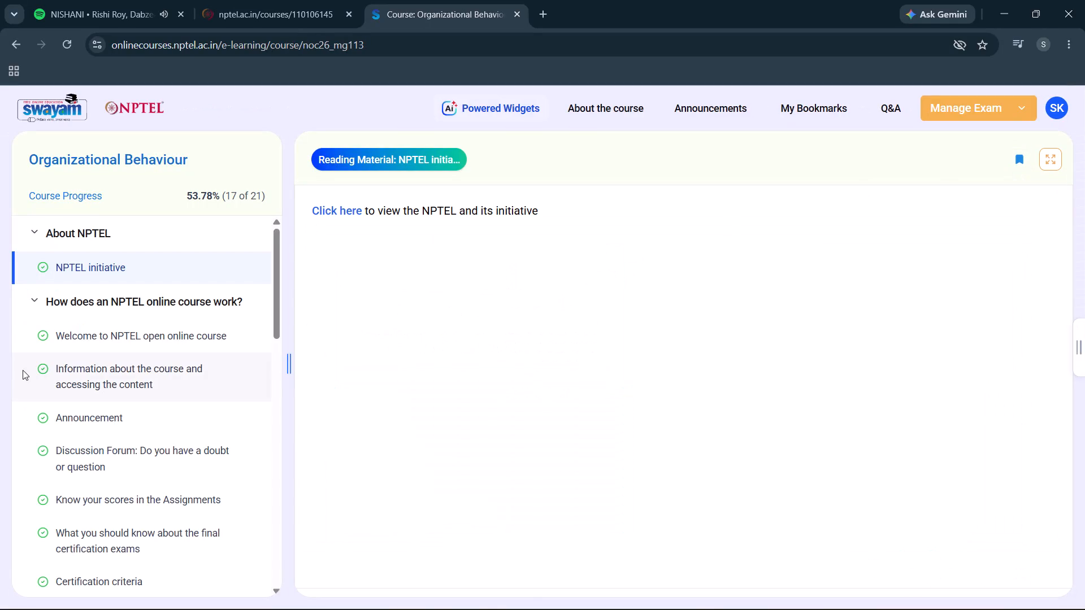
scroll(23, 372, down, 7)
click(134, 481)
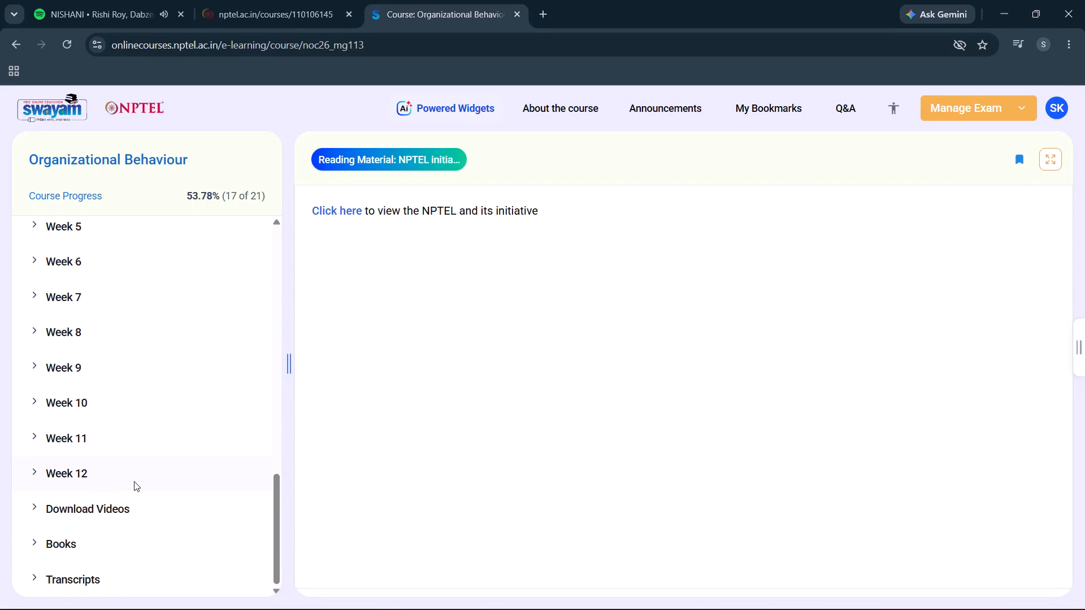
scroll(134, 481, down, 1)
scroll(134, 481, up, 9)
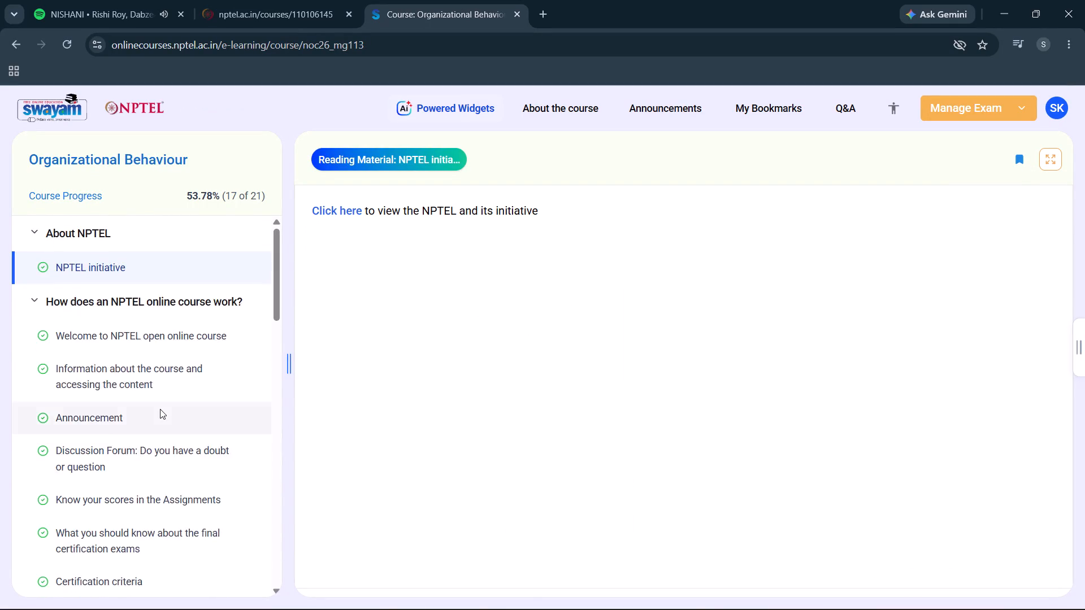
scroll(160, 409, down, 10)
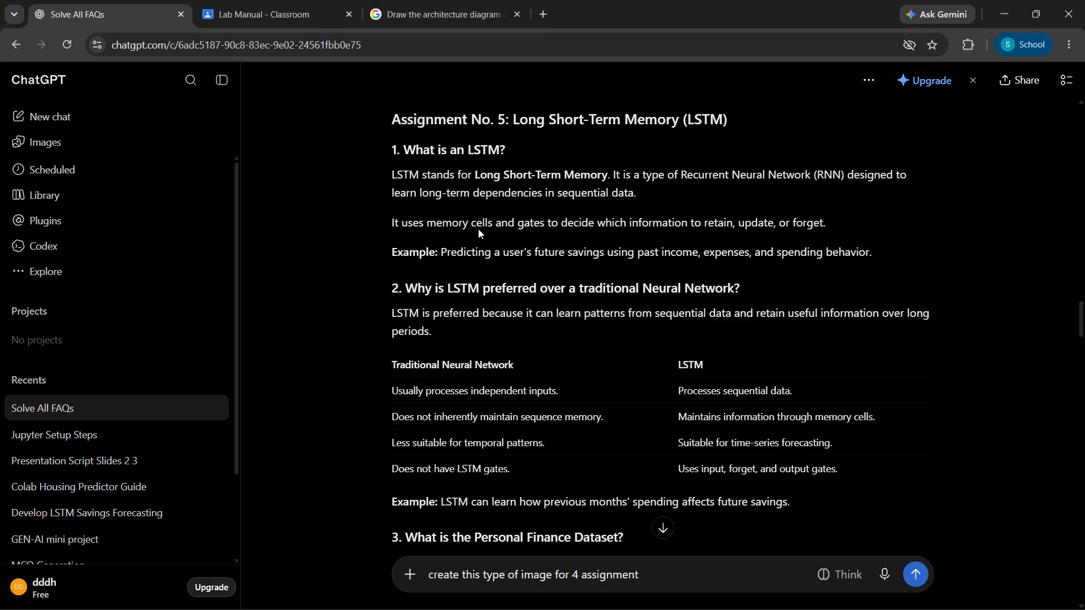
In the school browser profile, open the Organization Behaviour All Department class in Google Classroom and open its attached TY OEL workbook in Google Sheets.
click(548, 5)
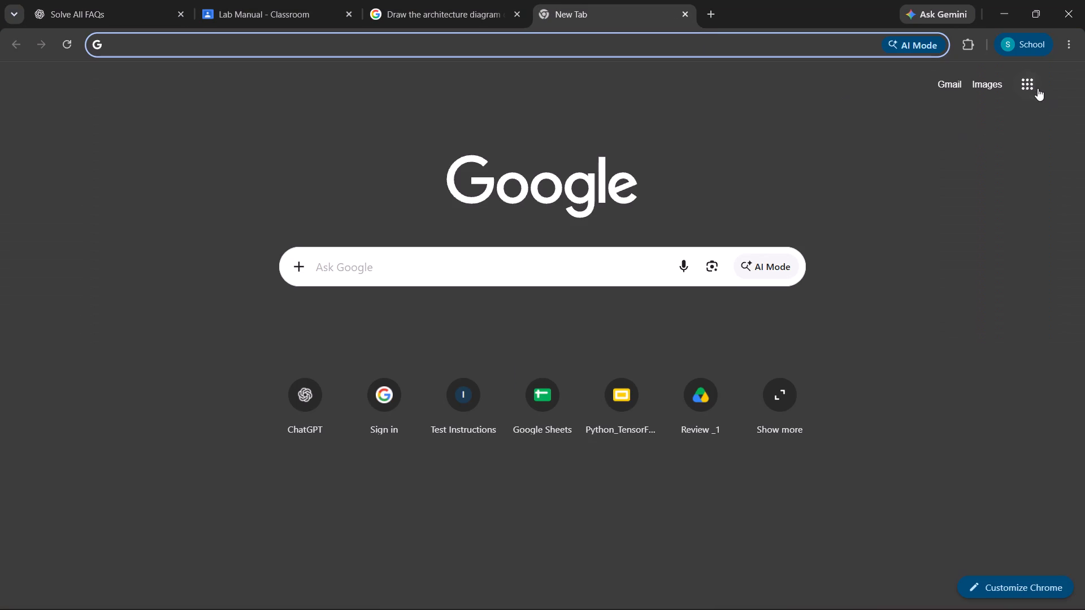
click(1031, 84)
click(892, 247)
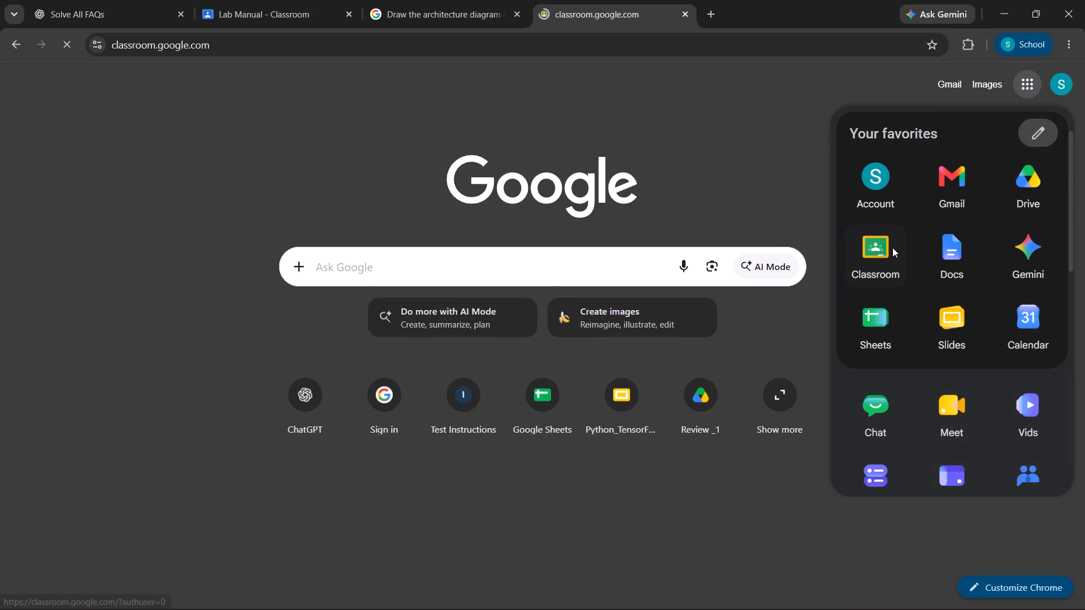
click(141, 345)
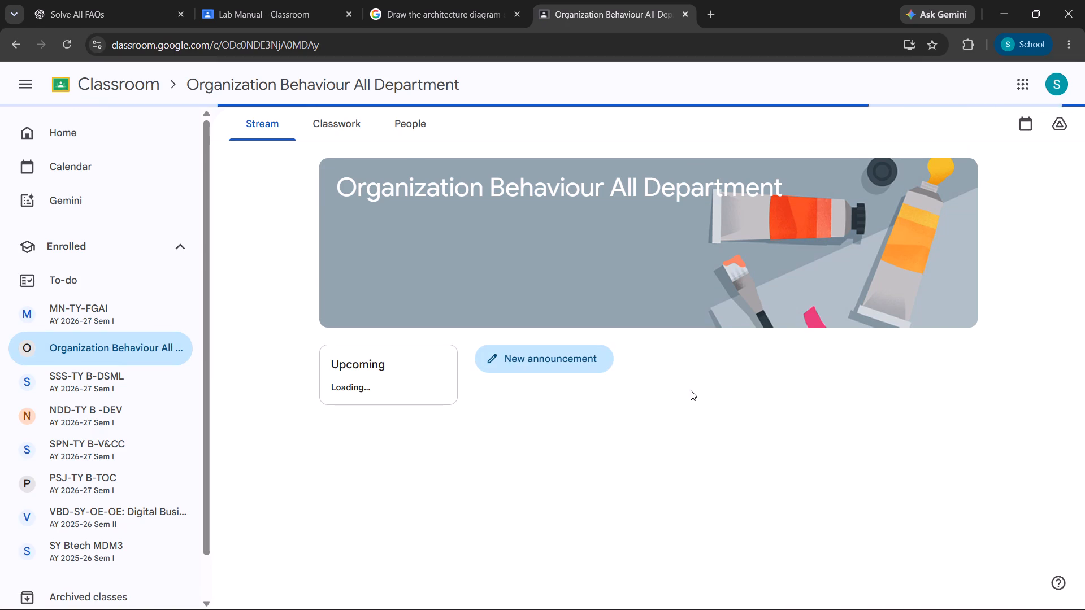
scroll(691, 390, down, 2)
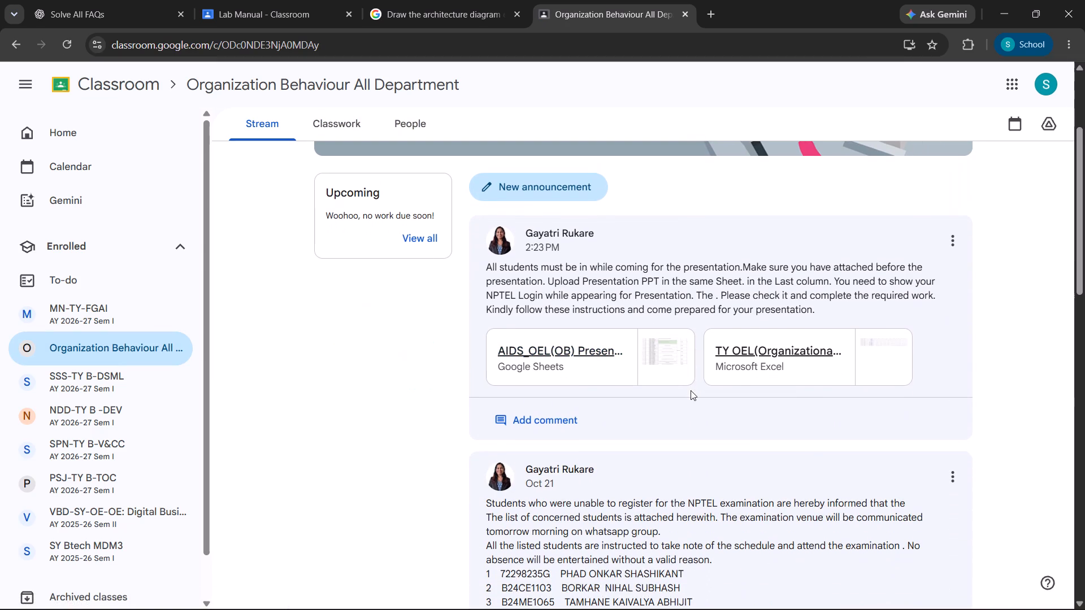
click(759, 356)
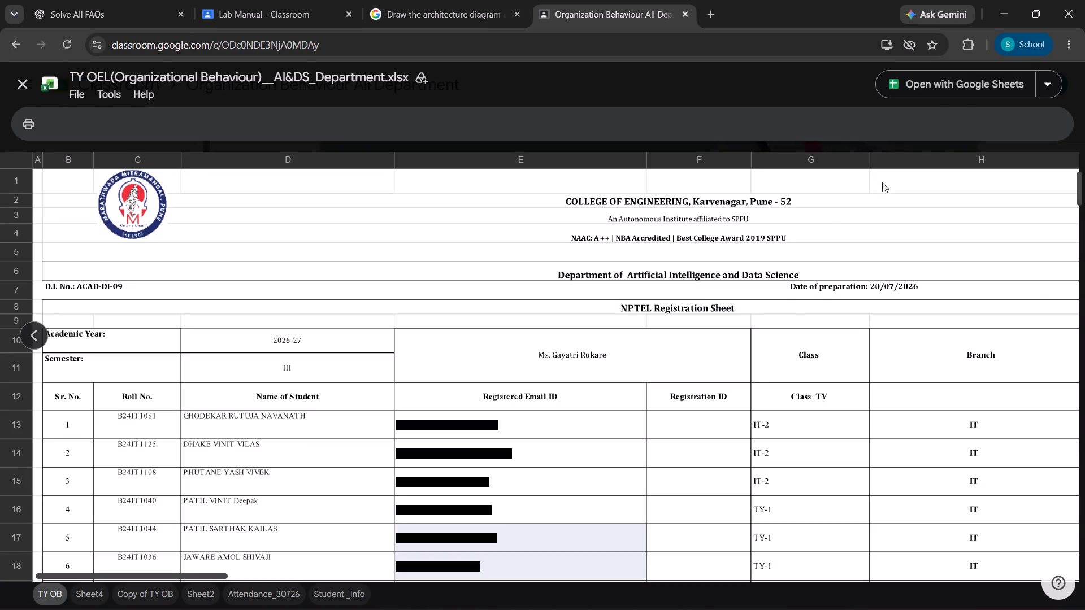
click(962, 89)
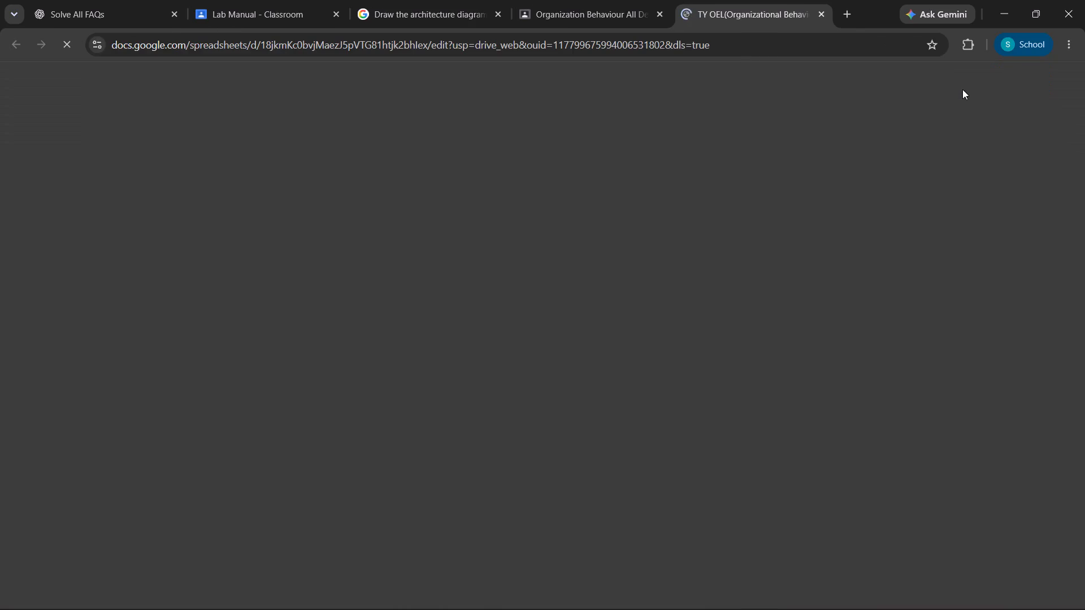
Examine the student rows and weekly assignment proof columns in the TY OB sheet to see which proofs are required.
scroll(962, 89, down, 3)
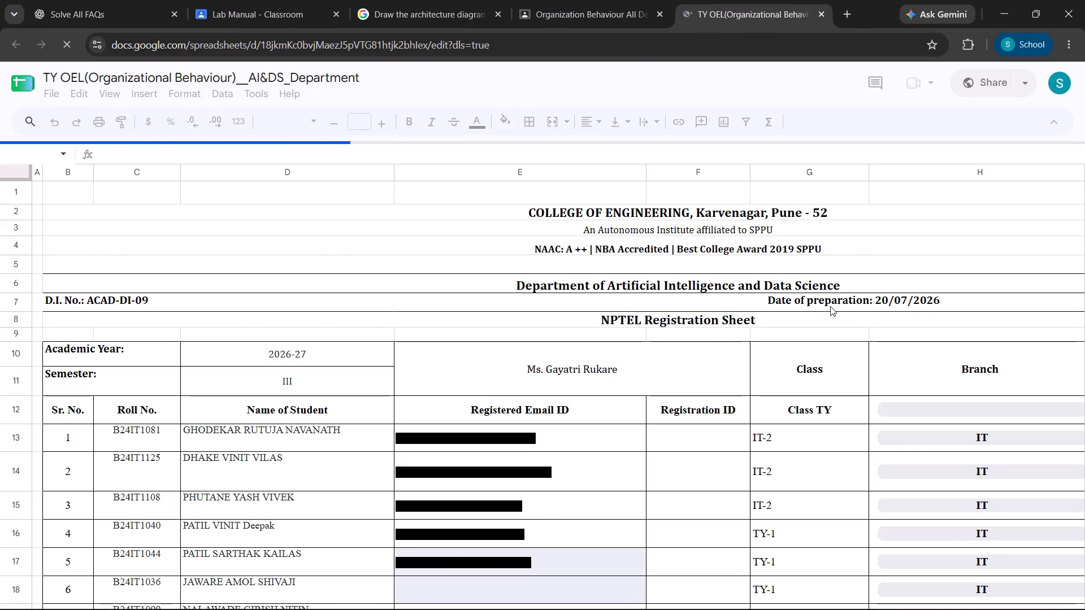
scroll(830, 306, down, 5)
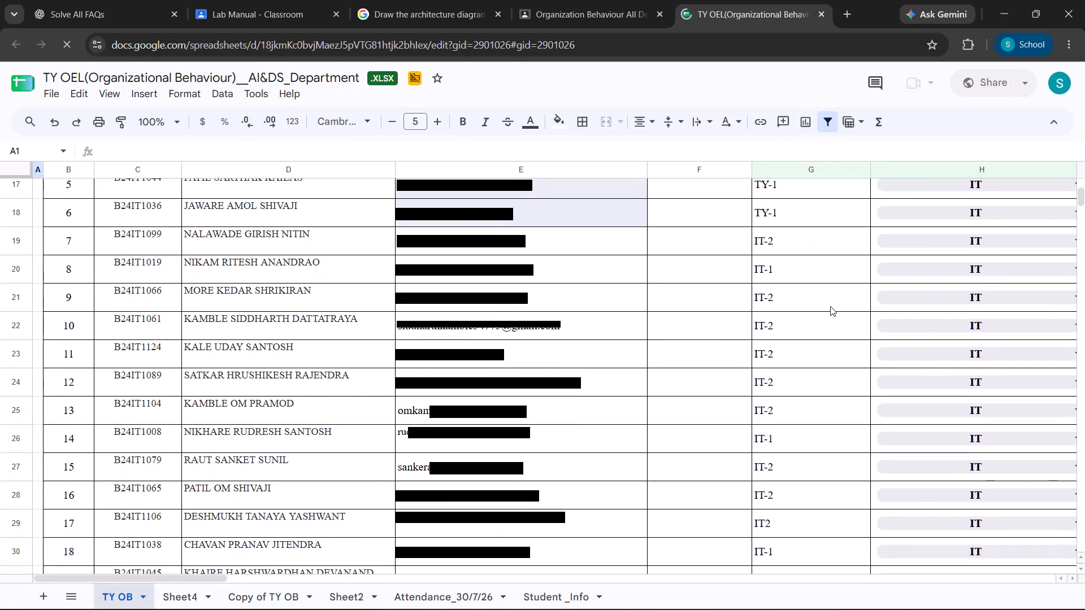
scroll(830, 306, up, 15)
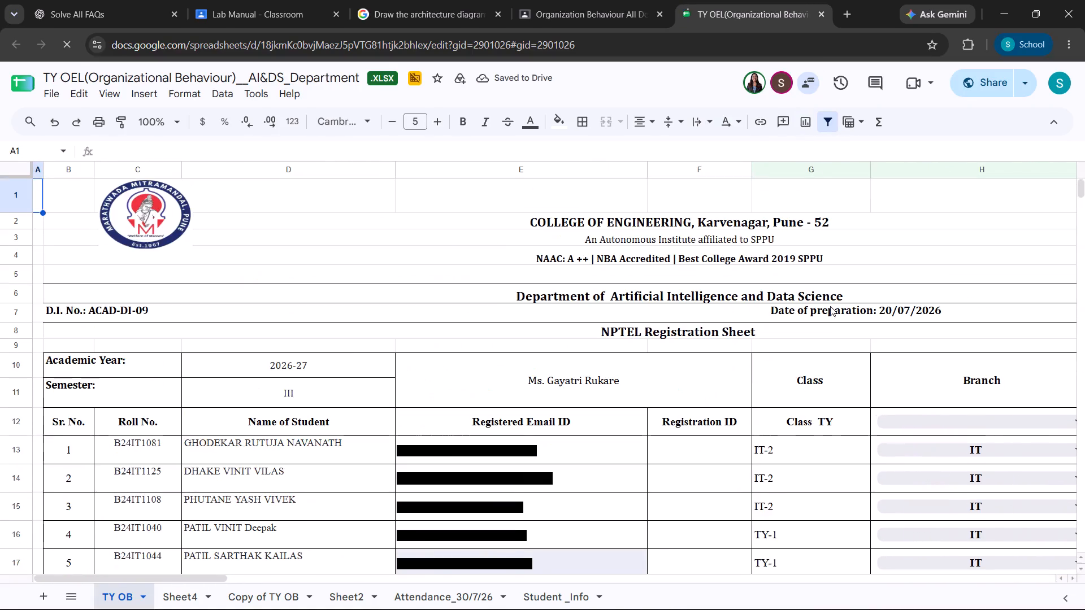
scroll(830, 306, down, 5)
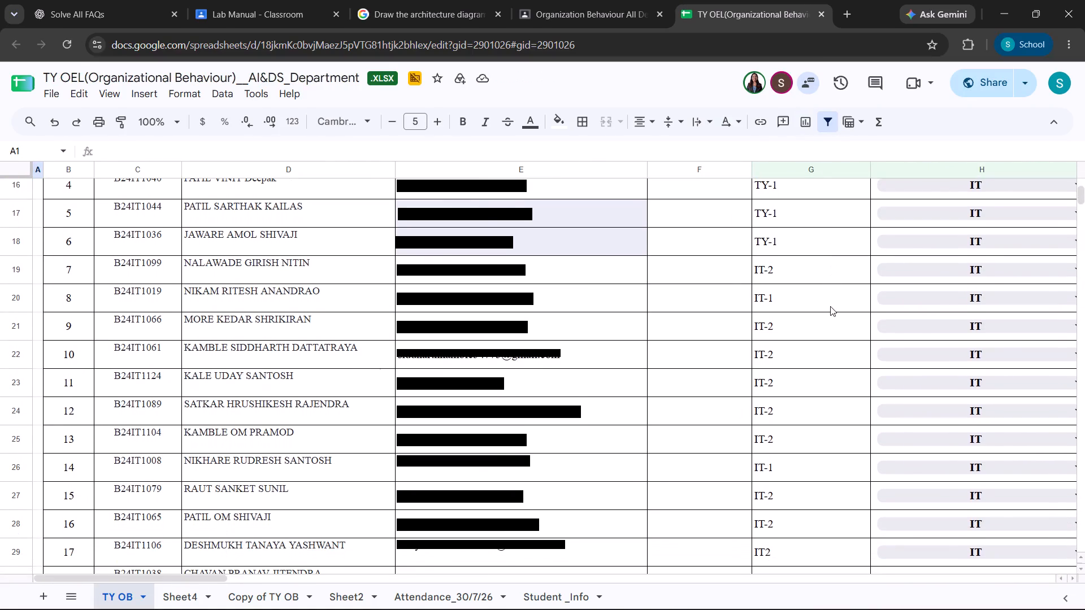
scroll(830, 306, left, 16)
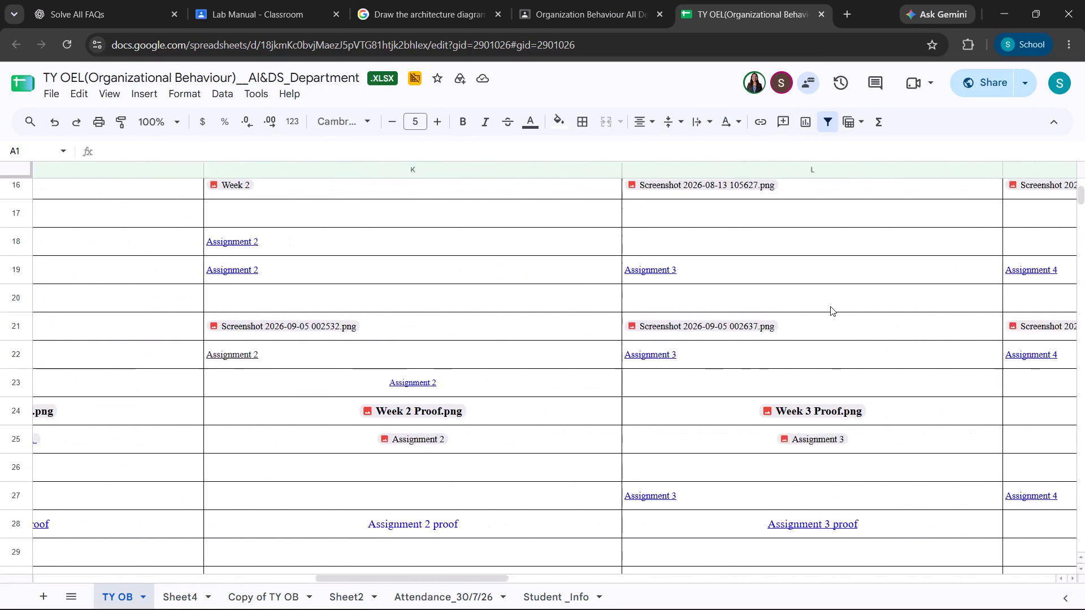
scroll(830, 306, left, 11)
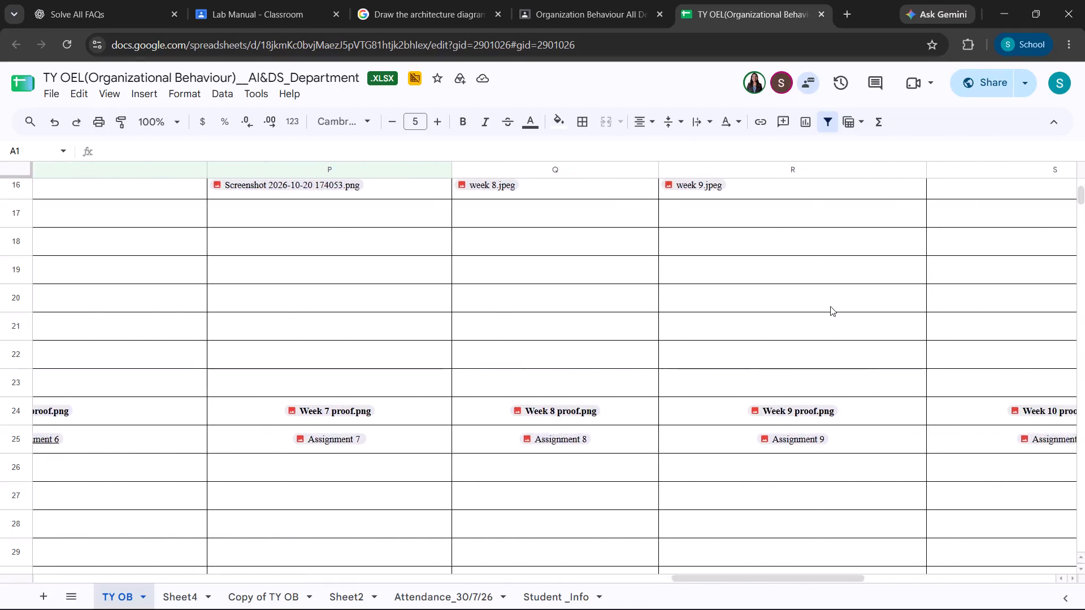
scroll(830, 306, left, 3)
scroll(830, 306, right, 20)
scroll(830, 306, right, 4)
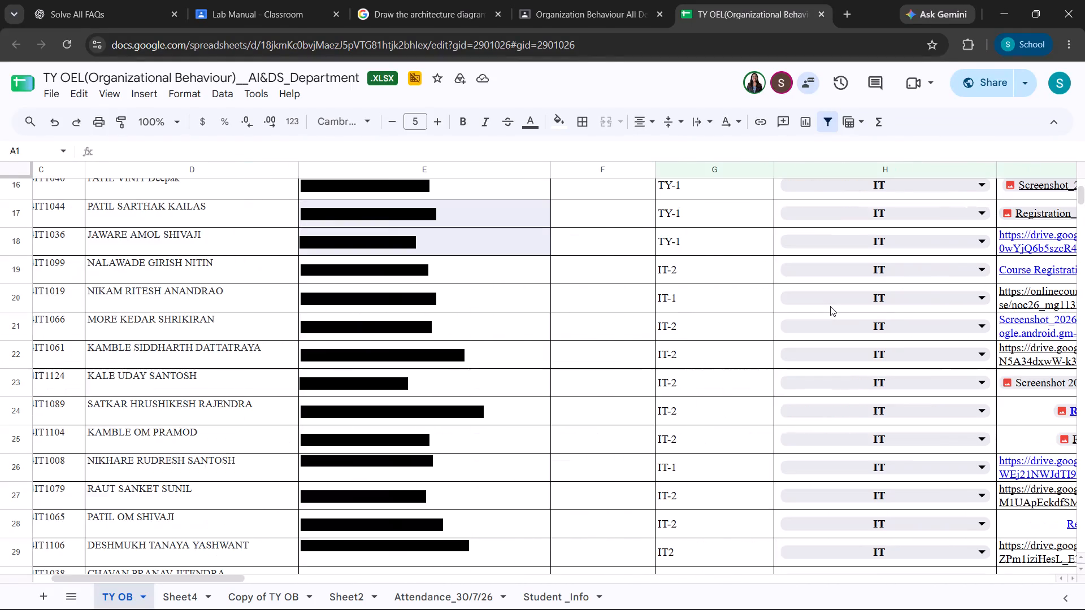
scroll(830, 306, left, 8)
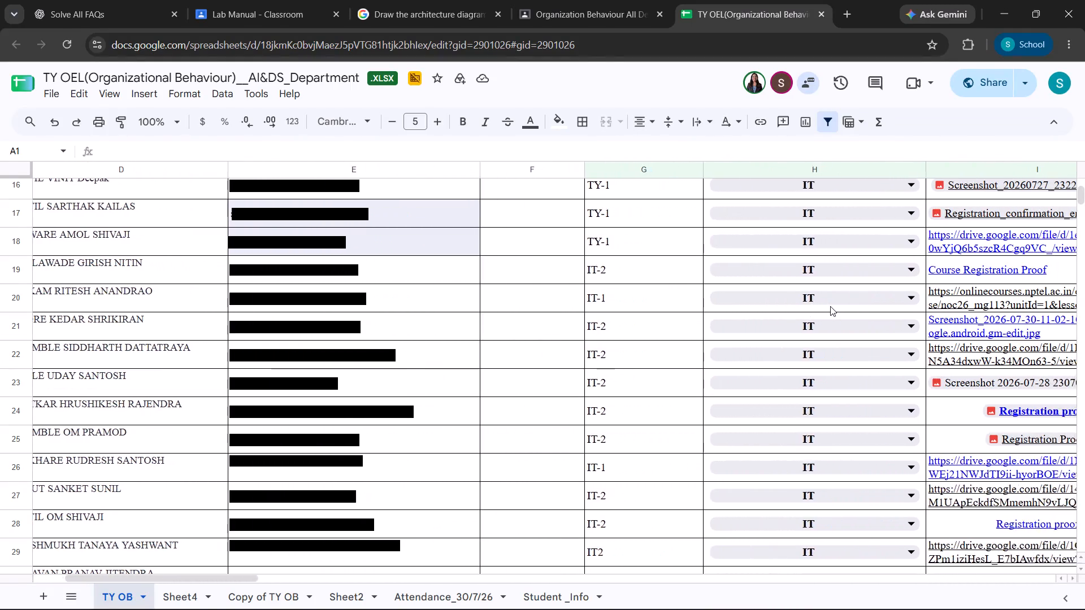
scroll(830, 306, left, 14)
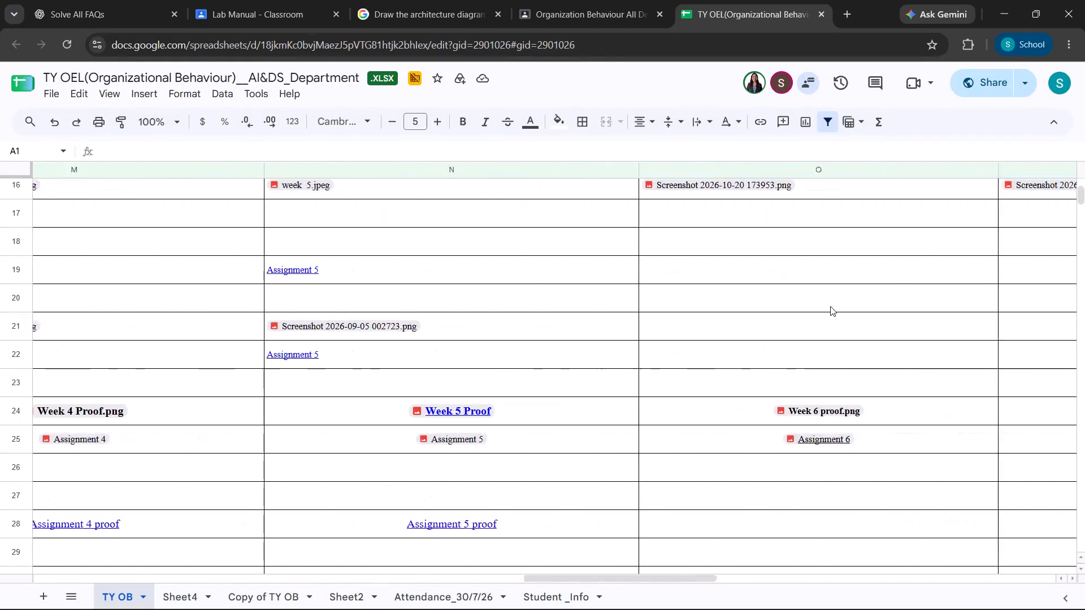
scroll(830, 306, left, 2)
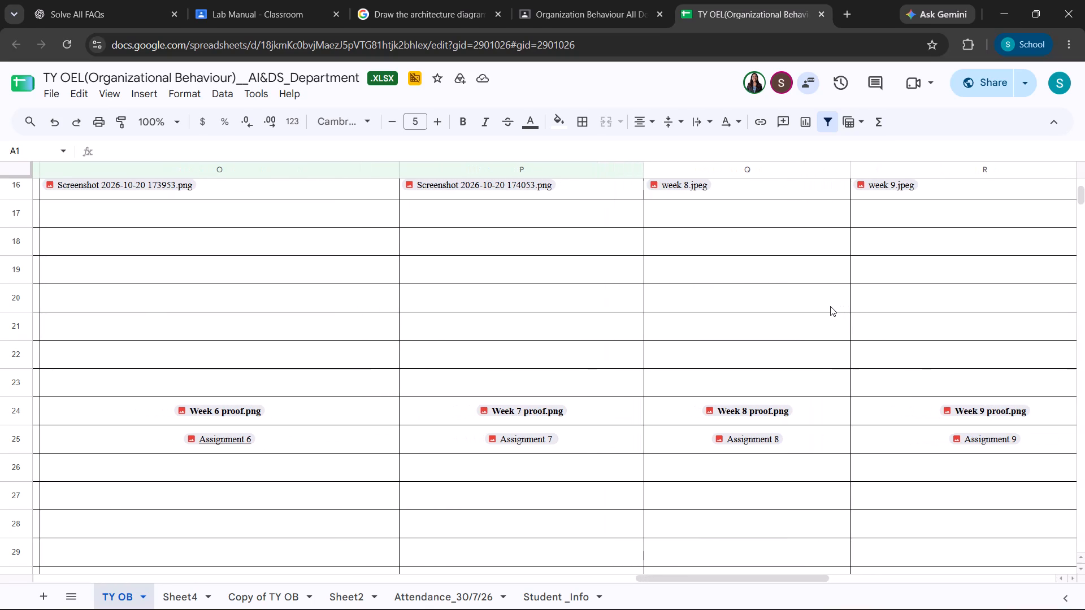
click(550, 0)
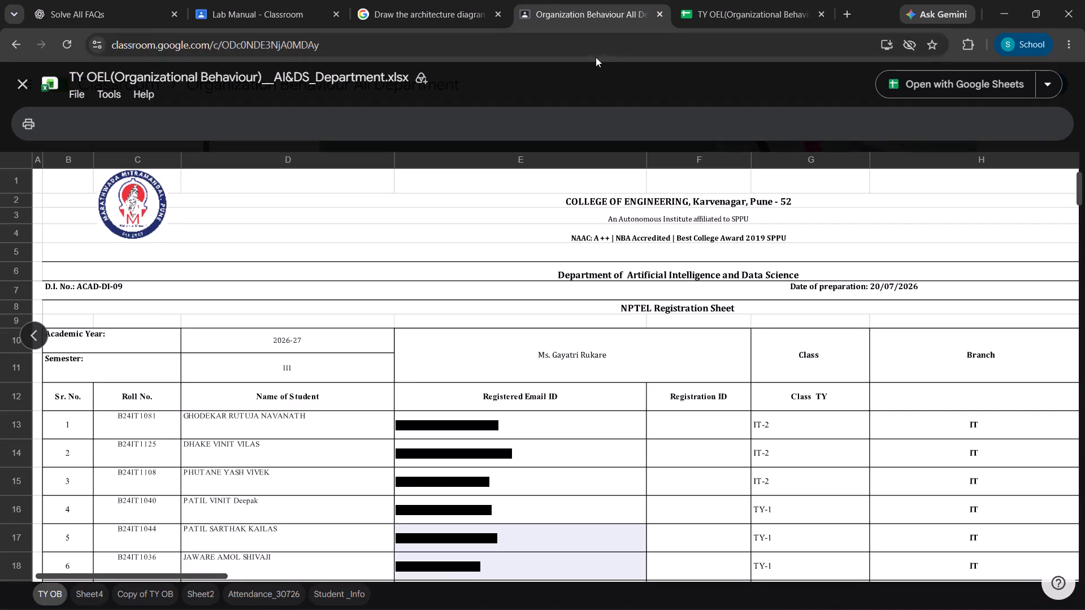
drag(698, 221, 718, 148)
click(744, 0)
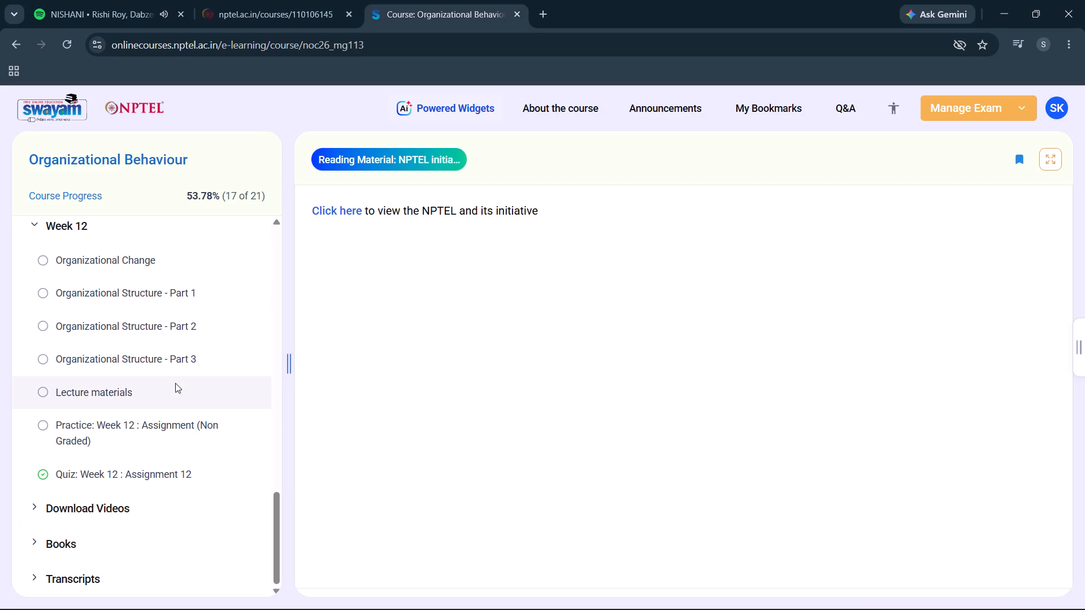
Back in the NPTEL course window, open the Week 6 : Assignment 6 quiz.
scroll(94, 402, up, 3)
click(107, 409)
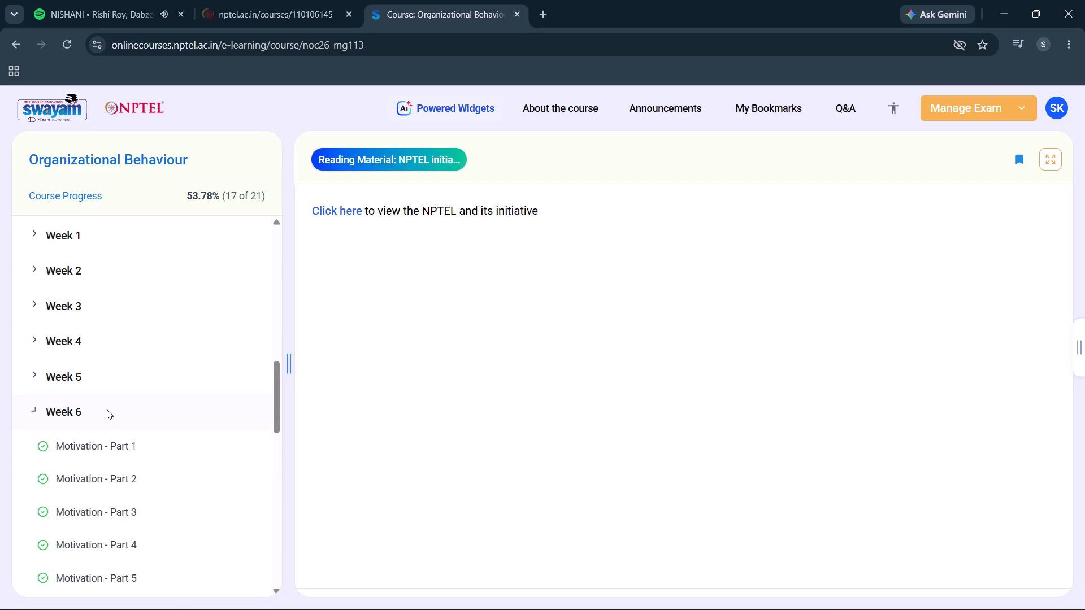
scroll(159, 516, down, 2)
click(166, 514)
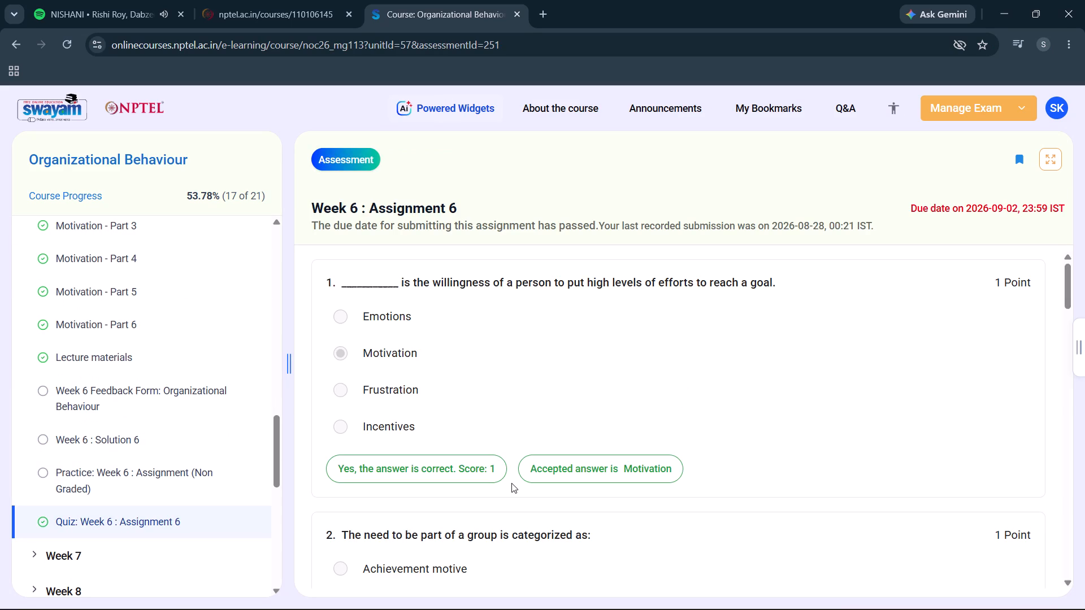
Take a screen snip of the whole Week 6 : Assignment 6 page area below the browser's address bar.
key(shift+super+s)
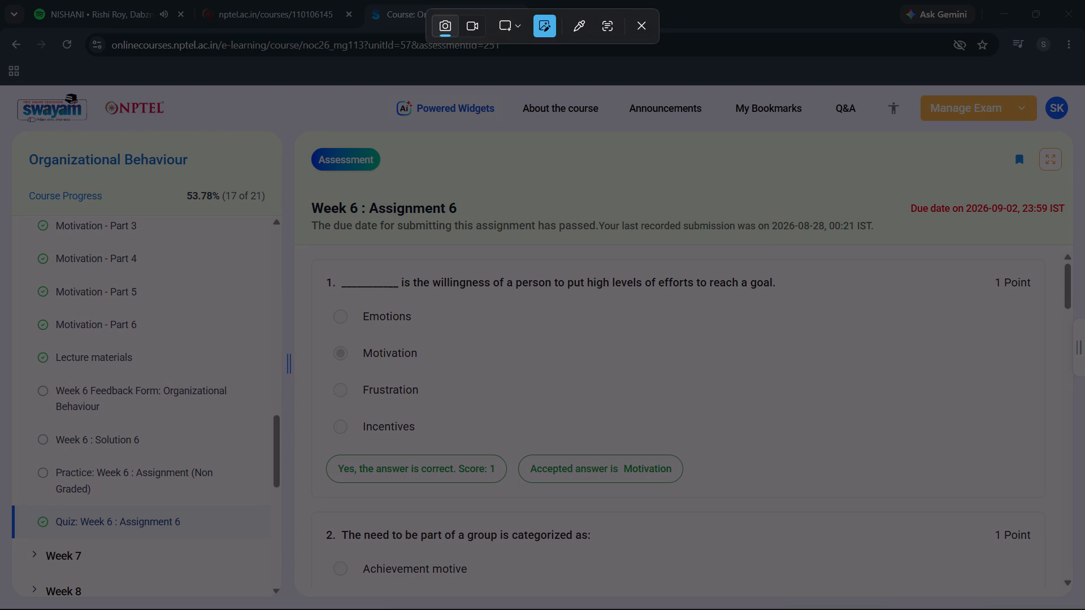
drag(0, 87, 1073, 609)
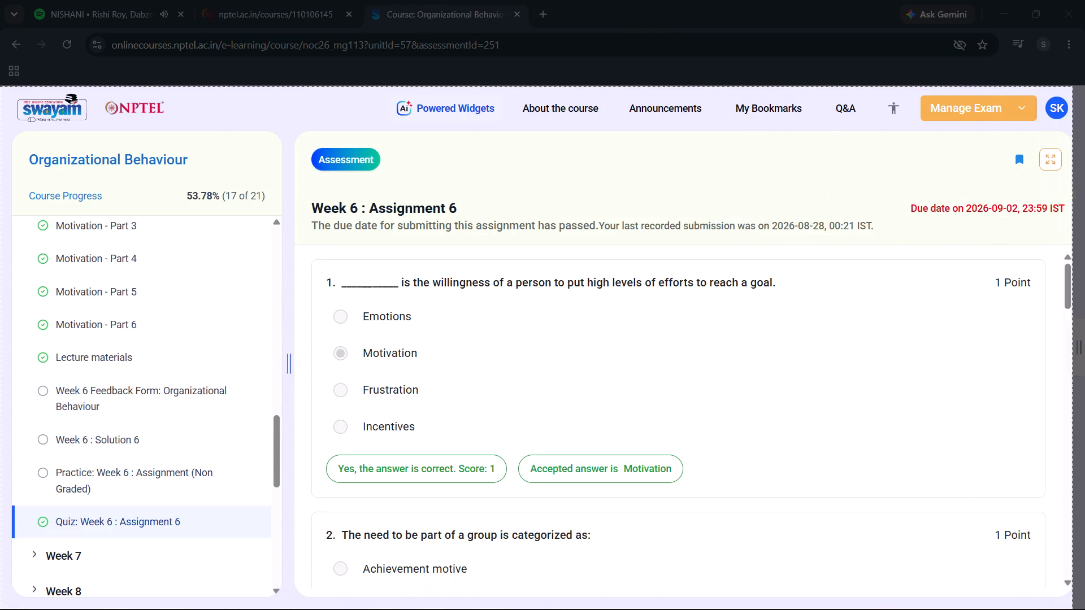
drag(1073, 609, 1084, 609)
Save the snip as a JPG in the Downloads folder under the name "ON 6".
click(434, 43)
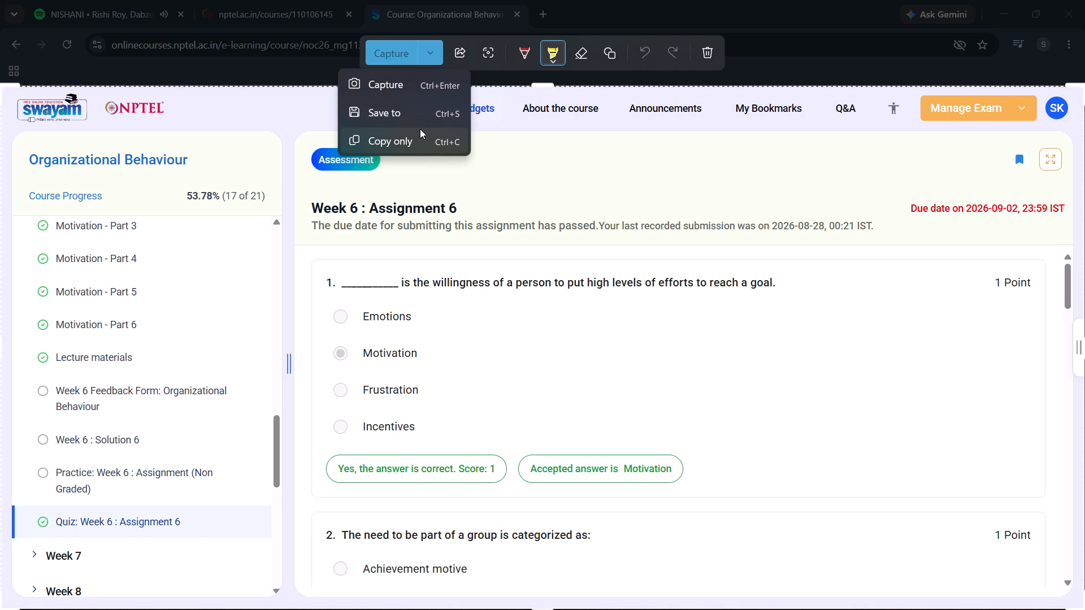
click(417, 116)
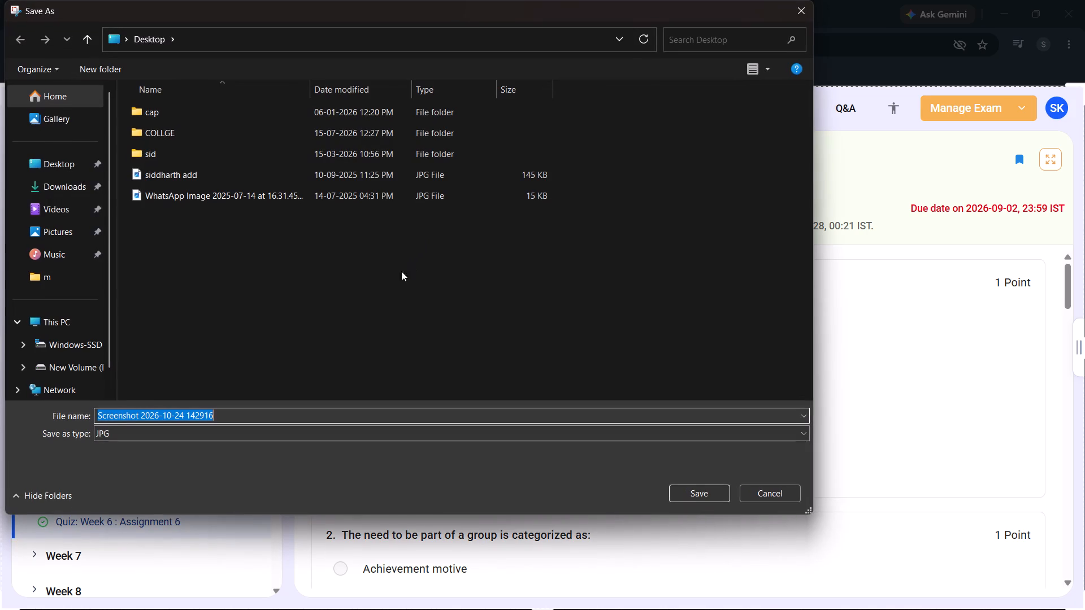
click(51, 177)
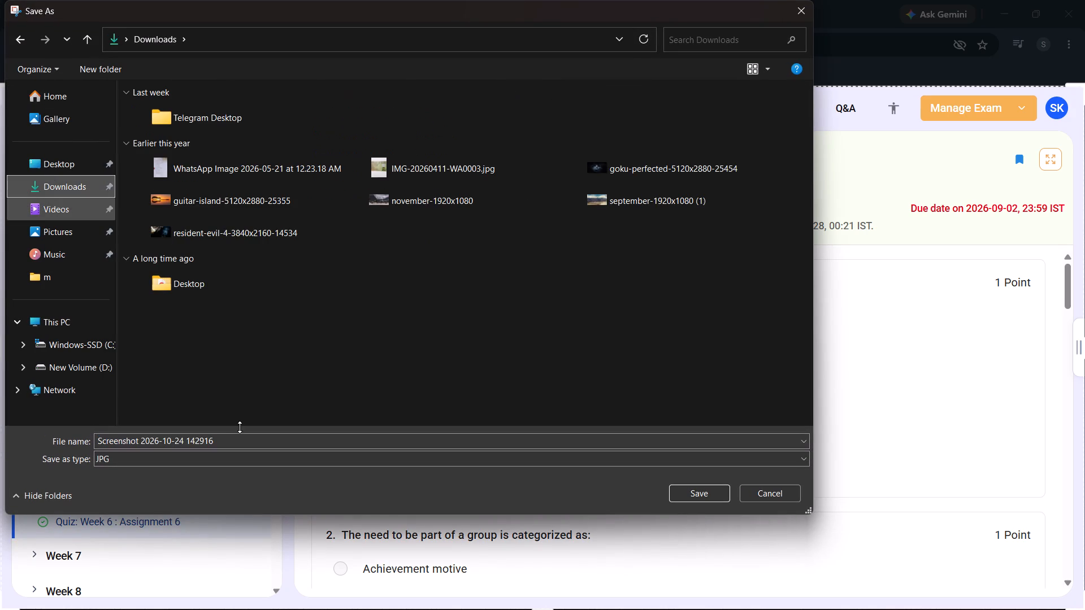
double_click(240, 438)
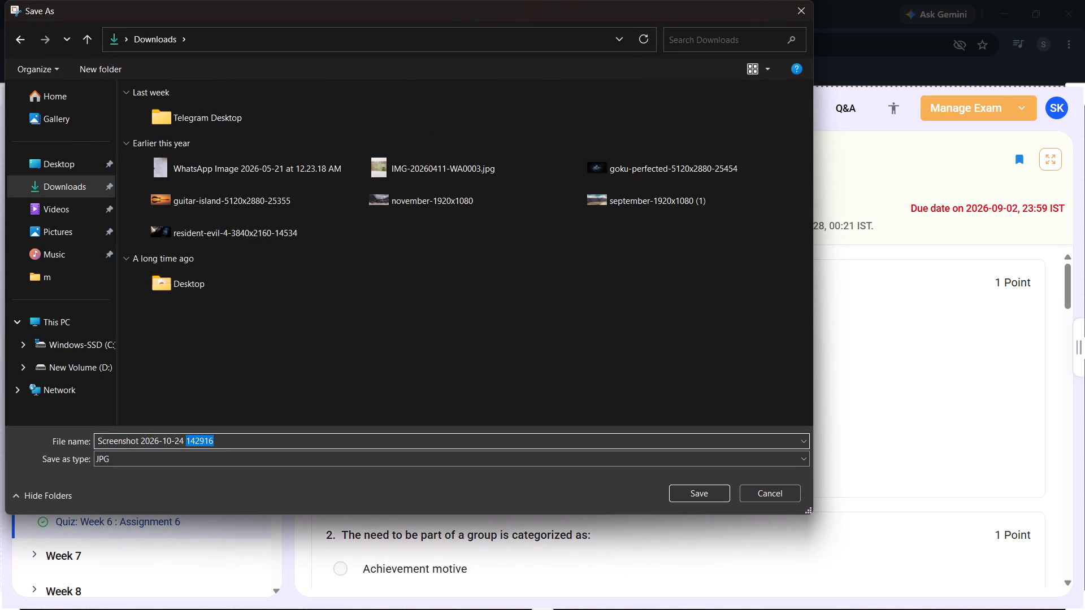
key(BackSpace)
key(BackSpace)
key(BackSpace)
key(BackSpace)
key(BackSpace)
key(BackSpace)
key(BackSpace)
key(BackSpace)
key(BackSpace)
key(BackSpace)
key(BackSpace)
key(BackSpace)
key(BackSpace)
key(BackSpace)
key(BackSpace)
key(BackSpace)
key(BackSpace)
key(BackSpace)
key(BackSpace)
key(BackSpace)
key(BackSpace)
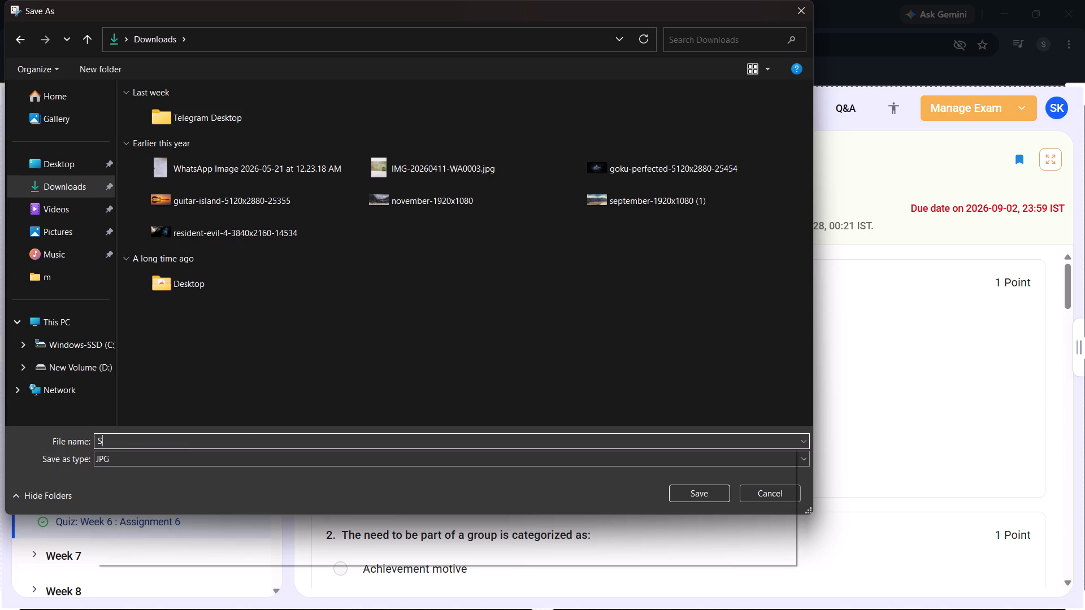
text(ON ass)
key(BackSpace)
key(BackSpace)
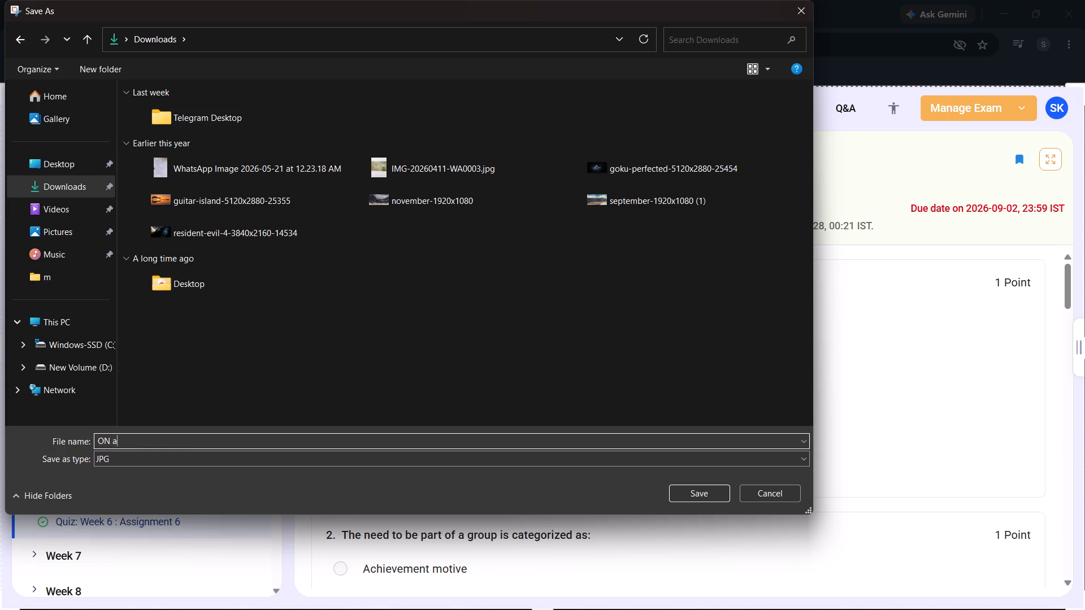
key(BackSpace)
key(6)
key(Return)
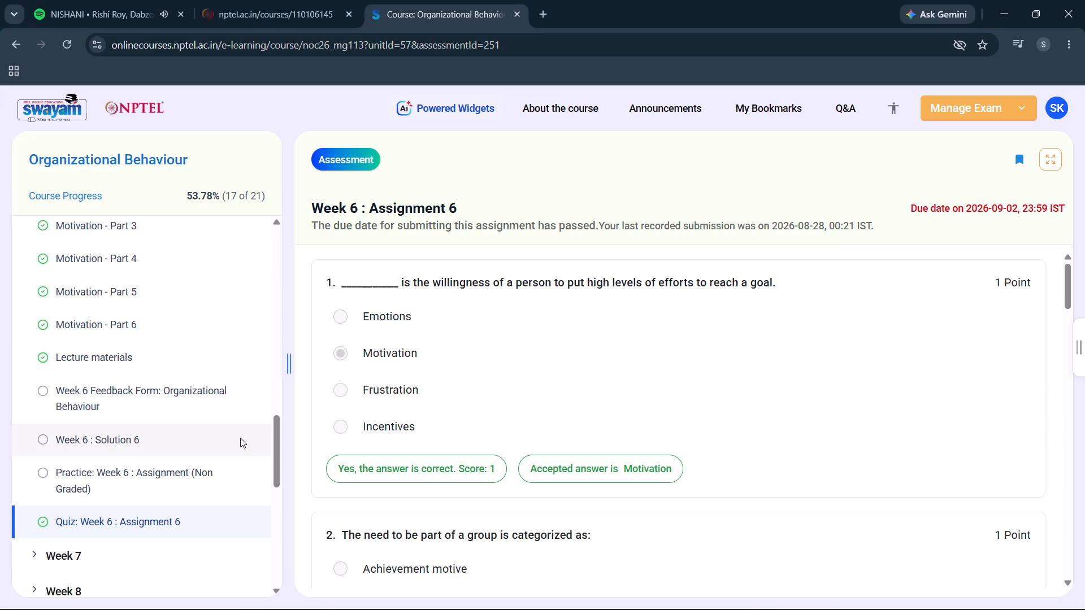
Expand Week 7 in the course outline and open the Week 7 : Assignment 7 quiz.
scroll(127, 496, down, 3)
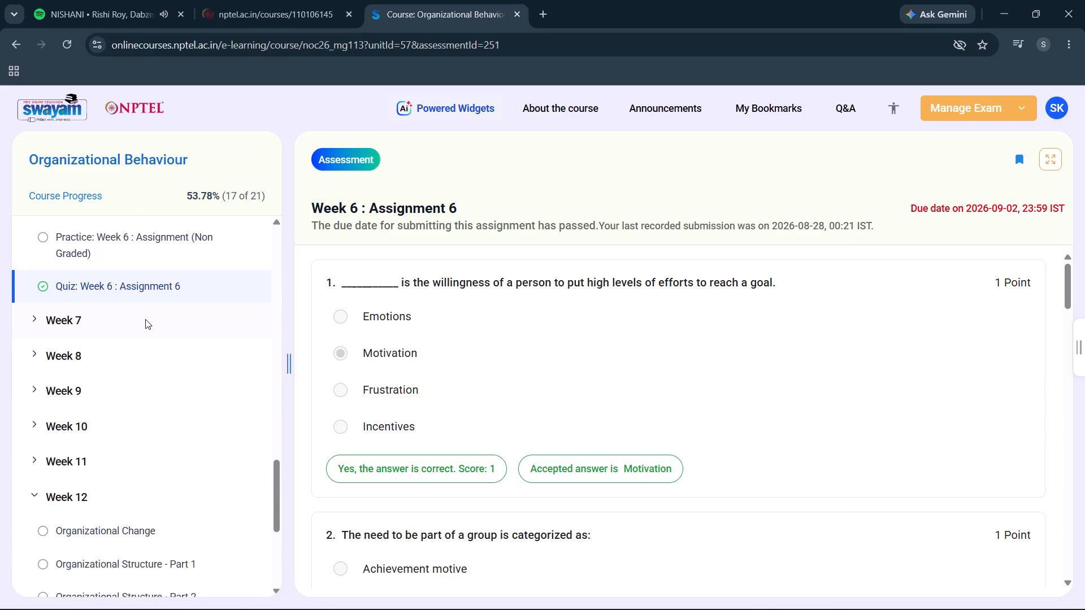
click(145, 319)
scroll(189, 572, down, 1)
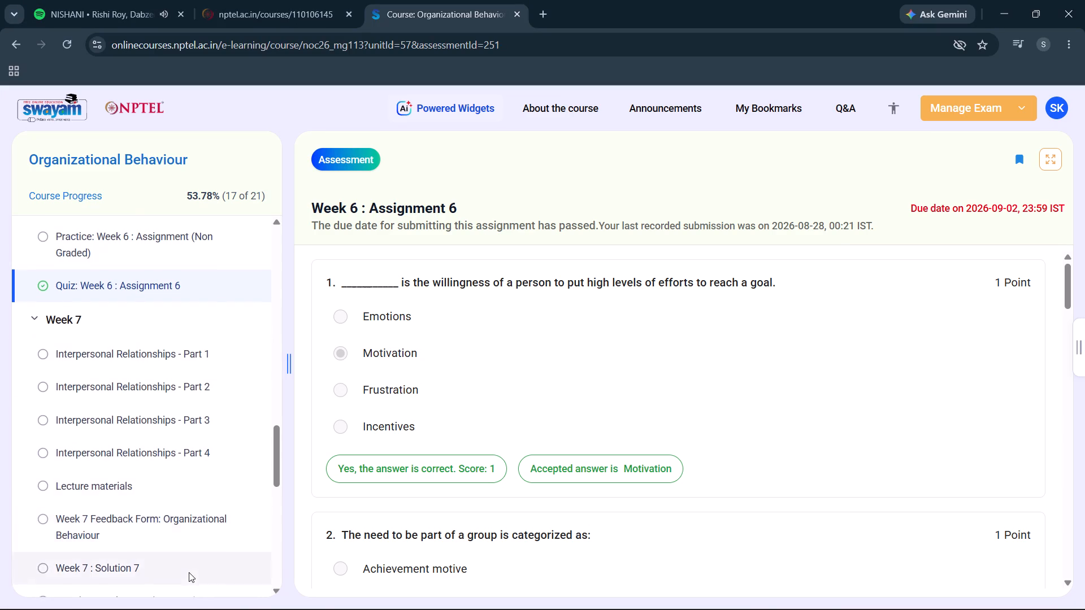
scroll(189, 572, down, 1)
click(206, 547)
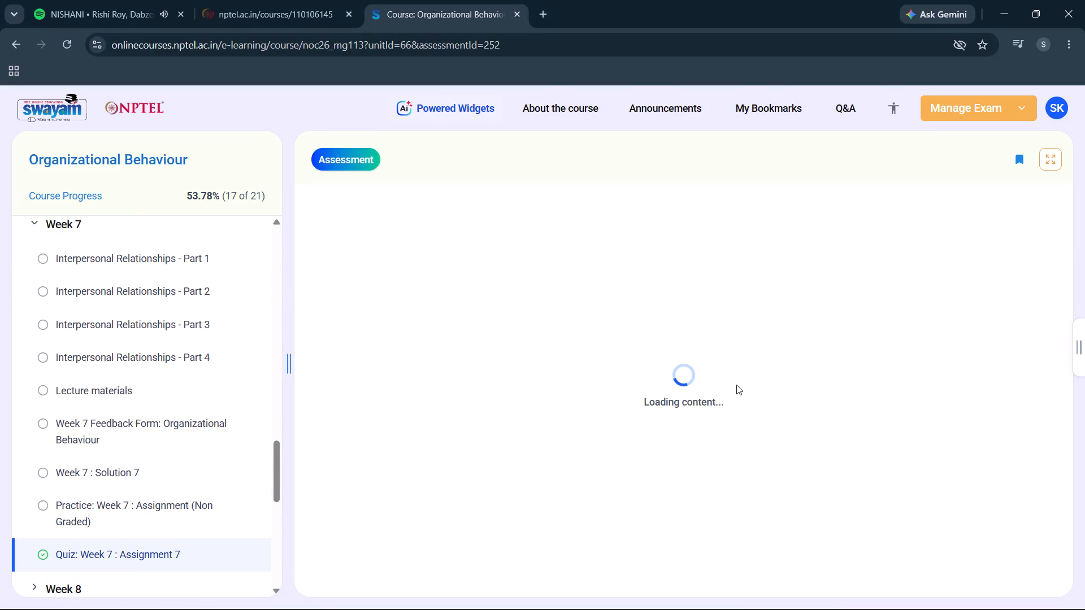
Snip the whole Week 7 : Assignment 7 page area below the address bar and save it as a JPG named "OB 7" in Downloads.
key(shift+super+s)
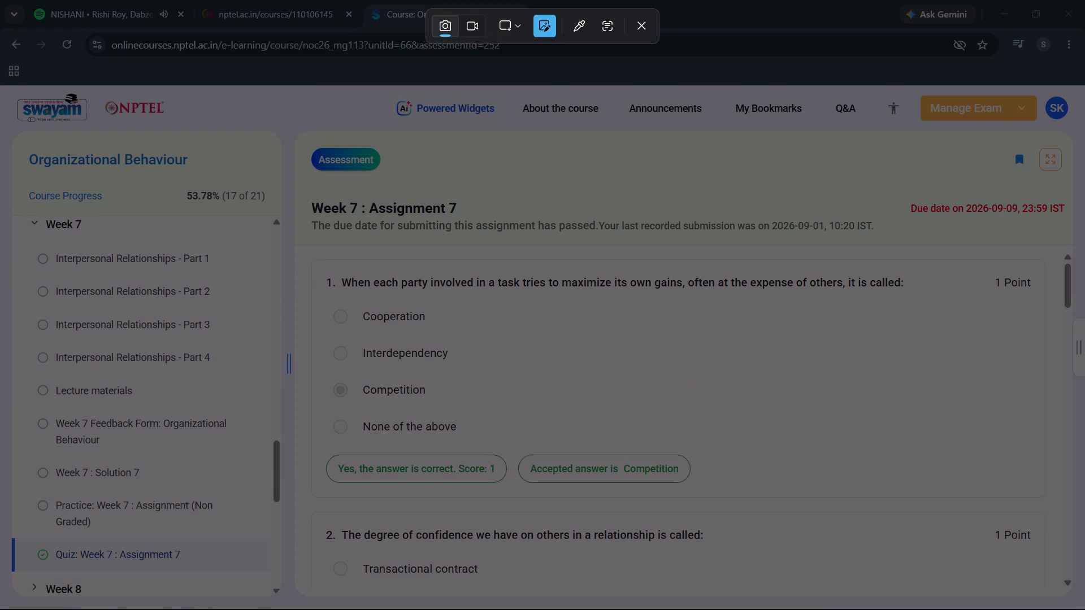
drag(0, 85, 1079, 609)
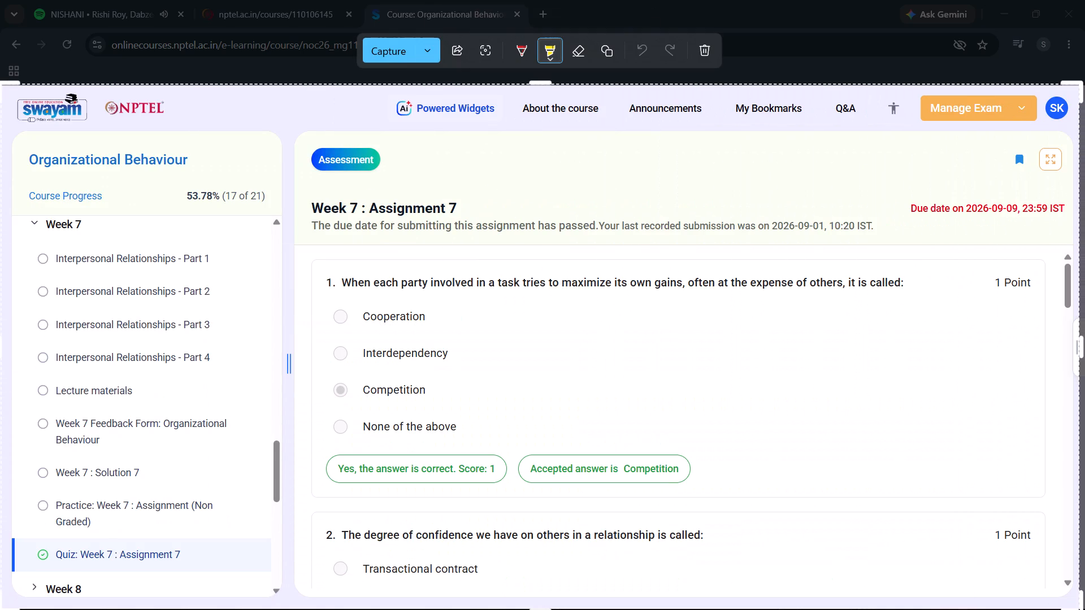
click(423, 45)
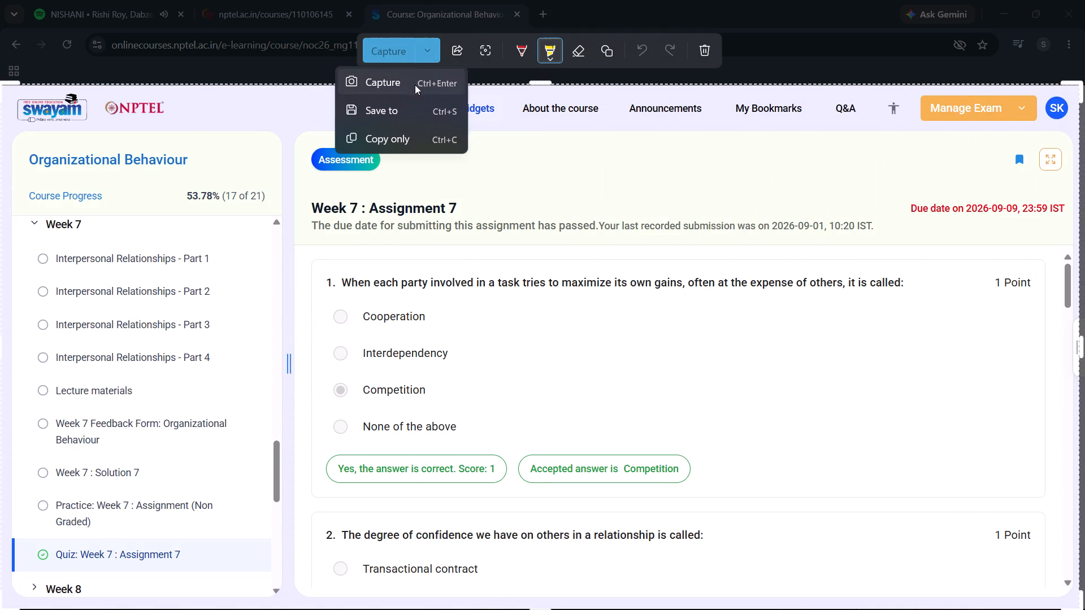
click(403, 102)
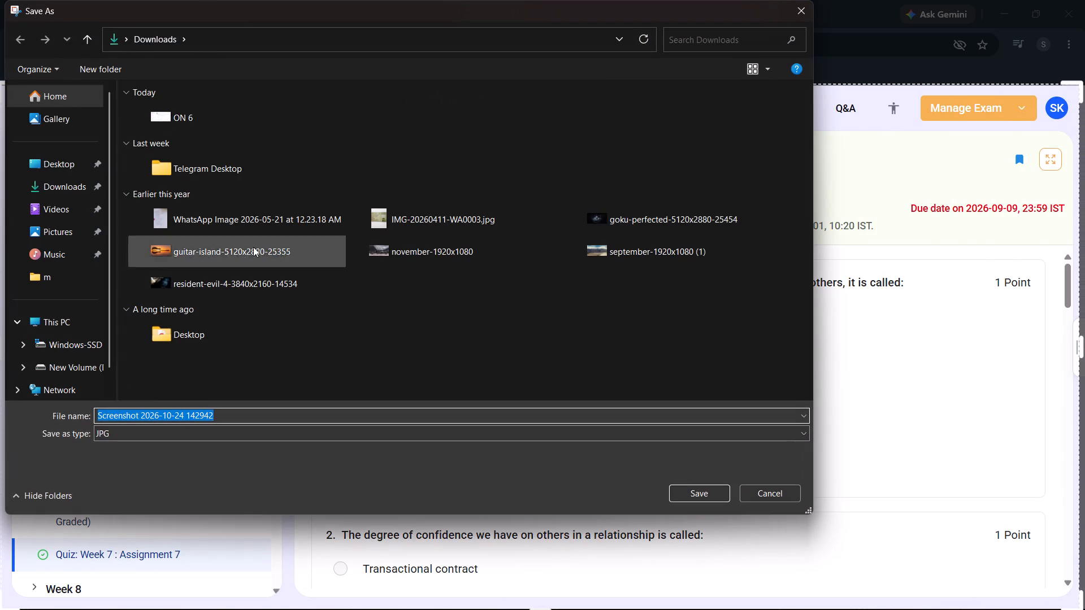
double_click(46, 187)
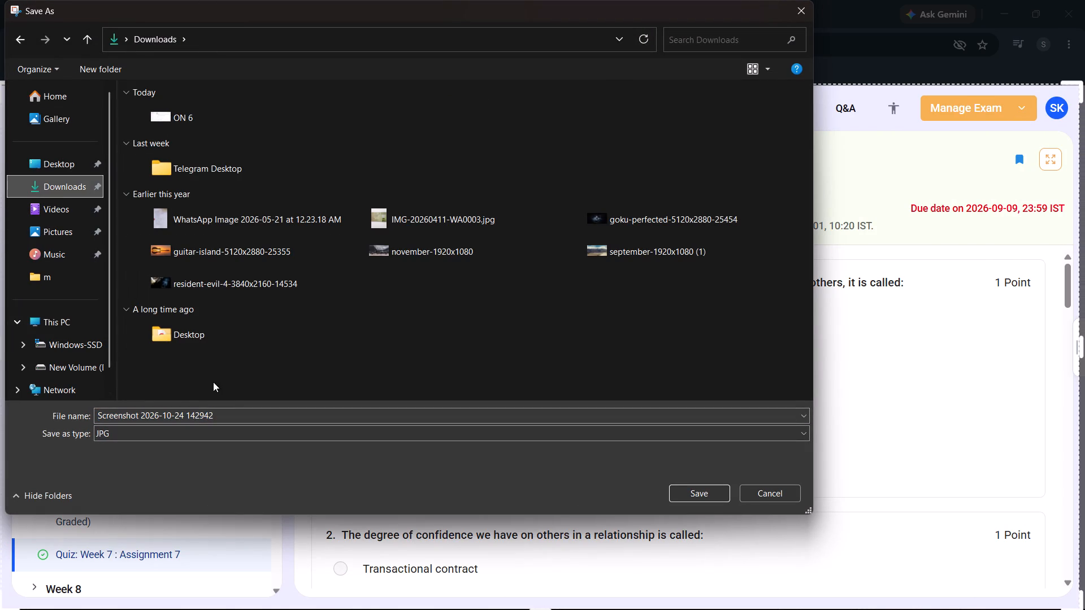
click(236, 411)
key(BackSpace)
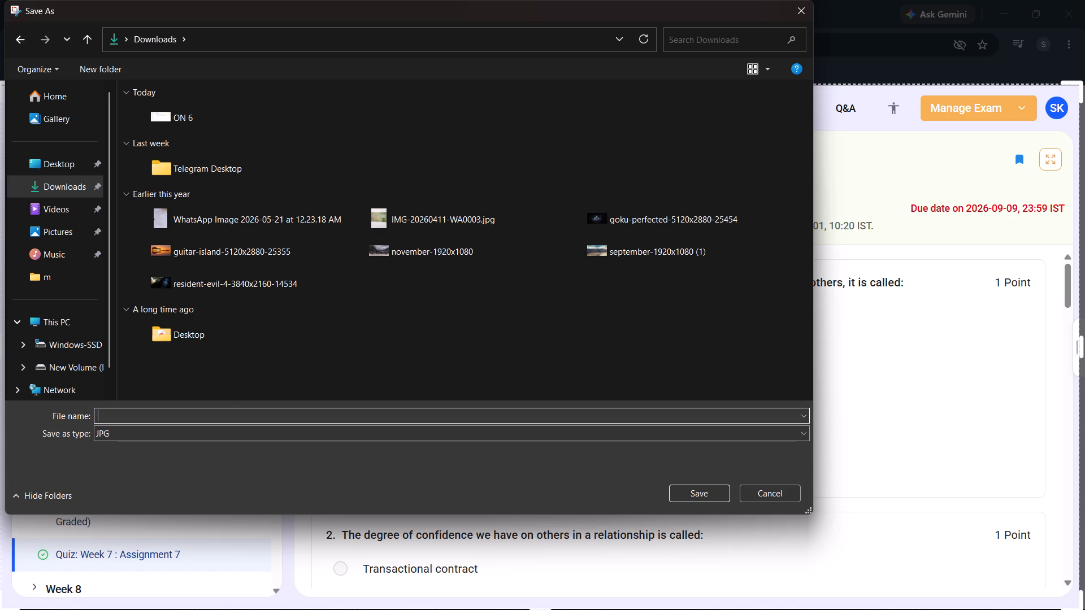
text(OB)
key(space)
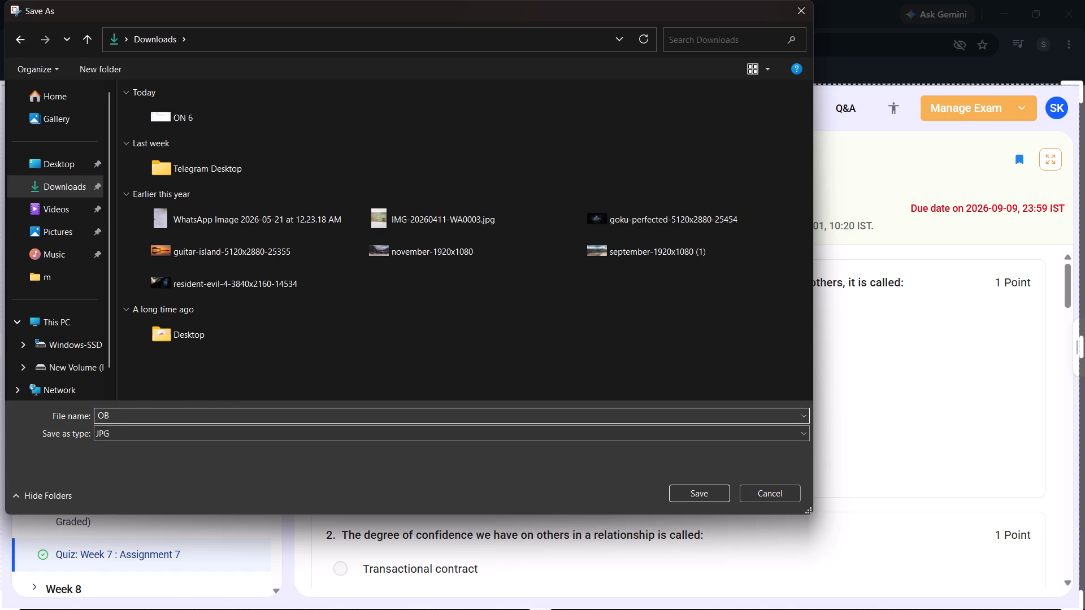
text(7)
key(Return)
Expand Week 8 in the course outline and open the Week 8 : Assignment 8 quiz.
scroll(154, 525, down, 5)
click(155, 246)
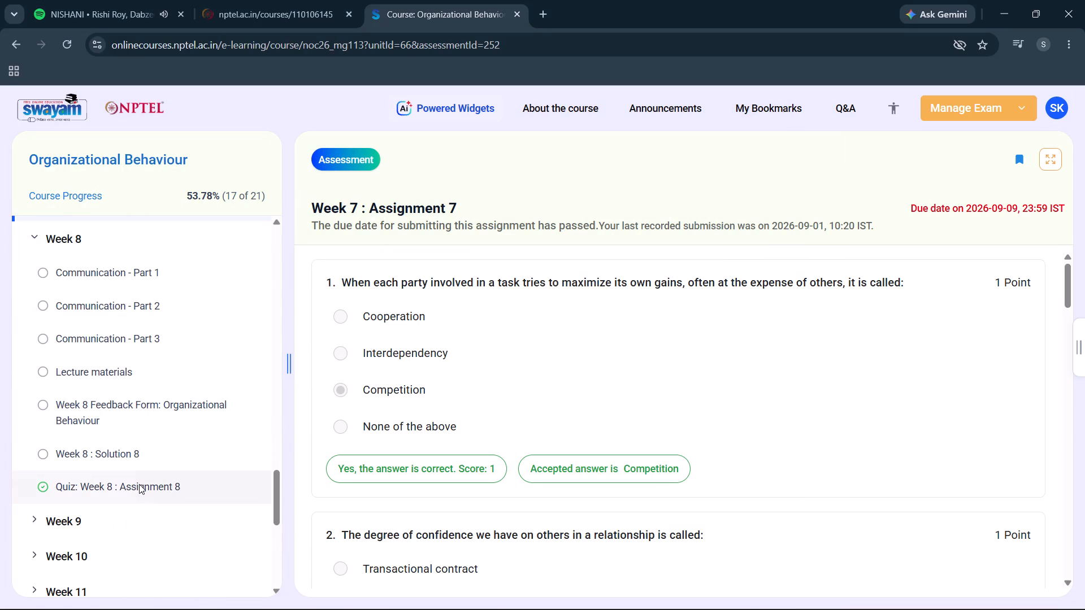
click(139, 484)
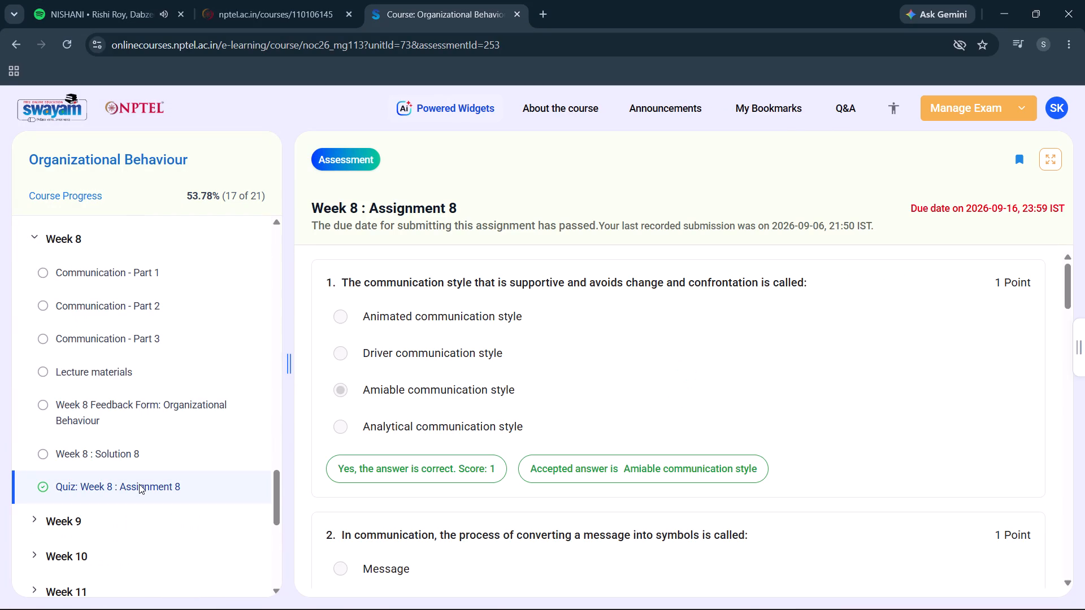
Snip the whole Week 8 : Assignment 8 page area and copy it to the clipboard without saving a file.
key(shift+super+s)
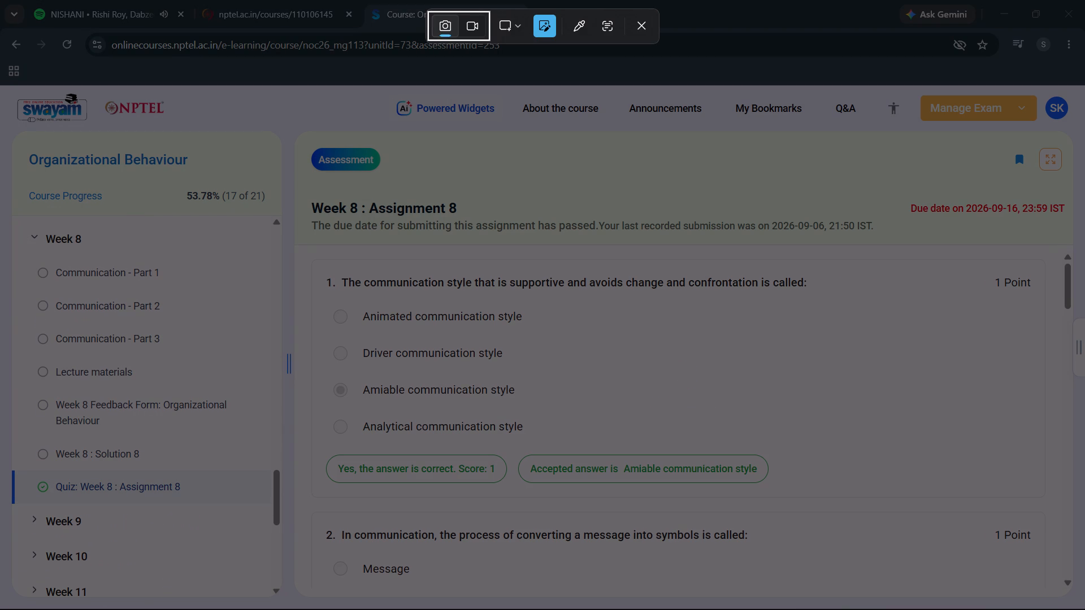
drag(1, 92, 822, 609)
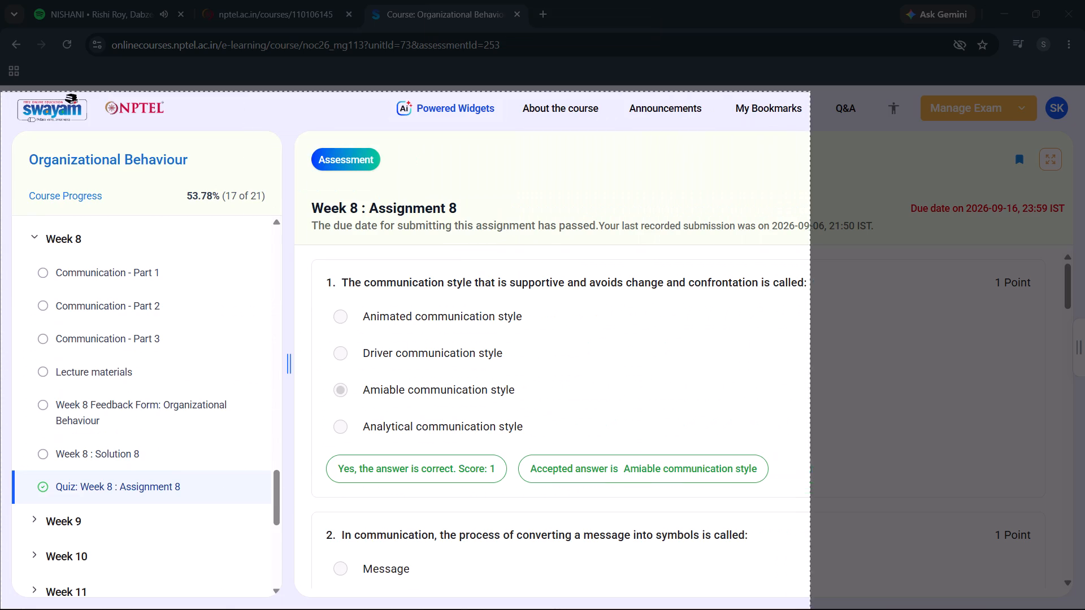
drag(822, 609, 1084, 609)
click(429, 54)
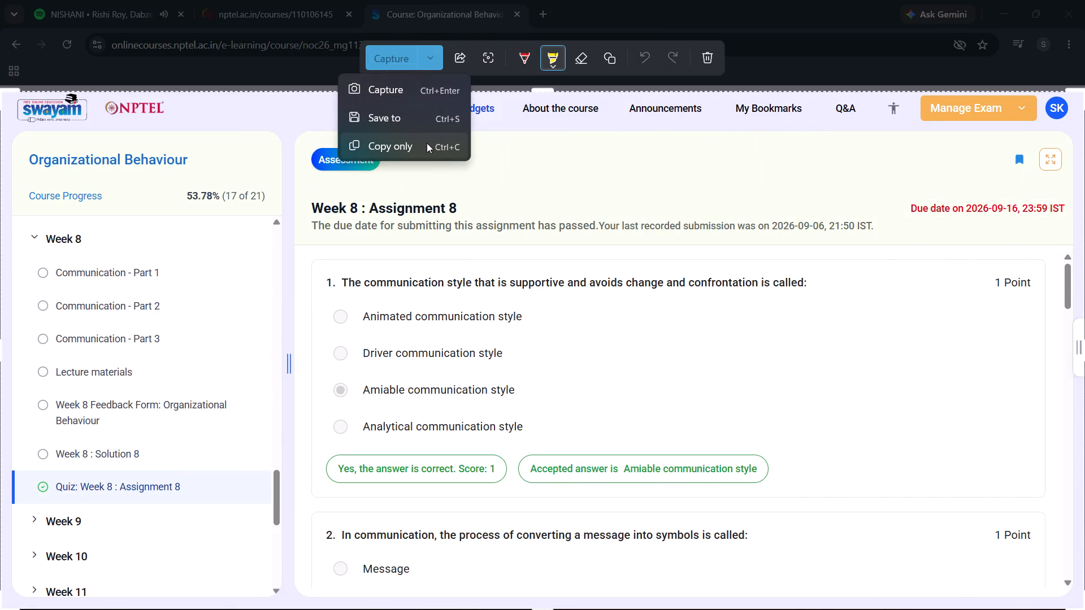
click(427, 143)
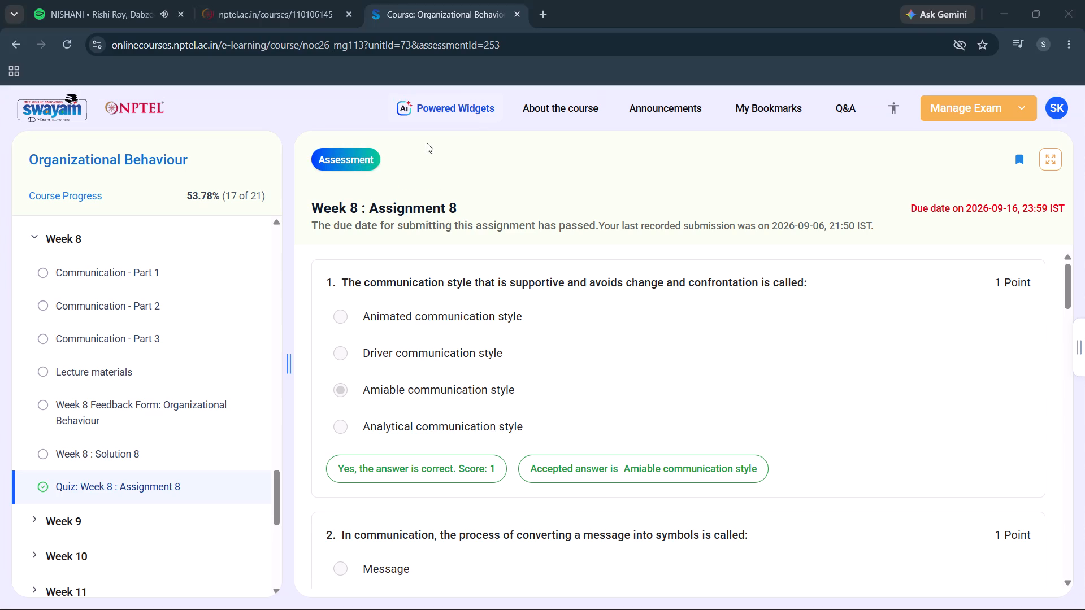
Open each remaining Week 8 item in turn: Communication Parts 1 to 3, Lecture materials, the Feedback Form and Solution 8.
click(168, 271)
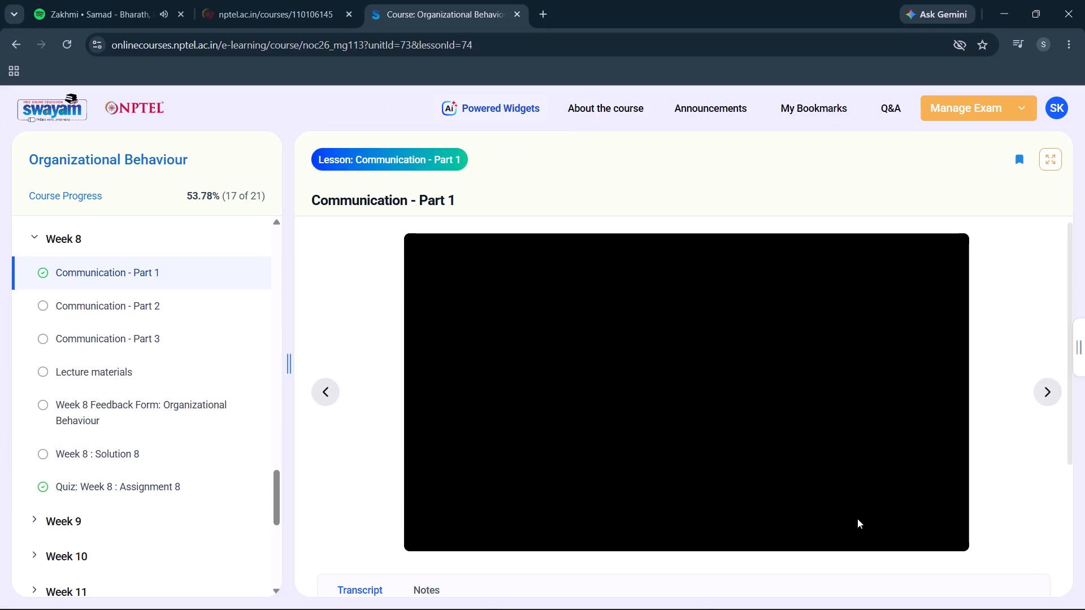
scroll(909, 562, down, 3)
scroll(653, 407, up, 2)
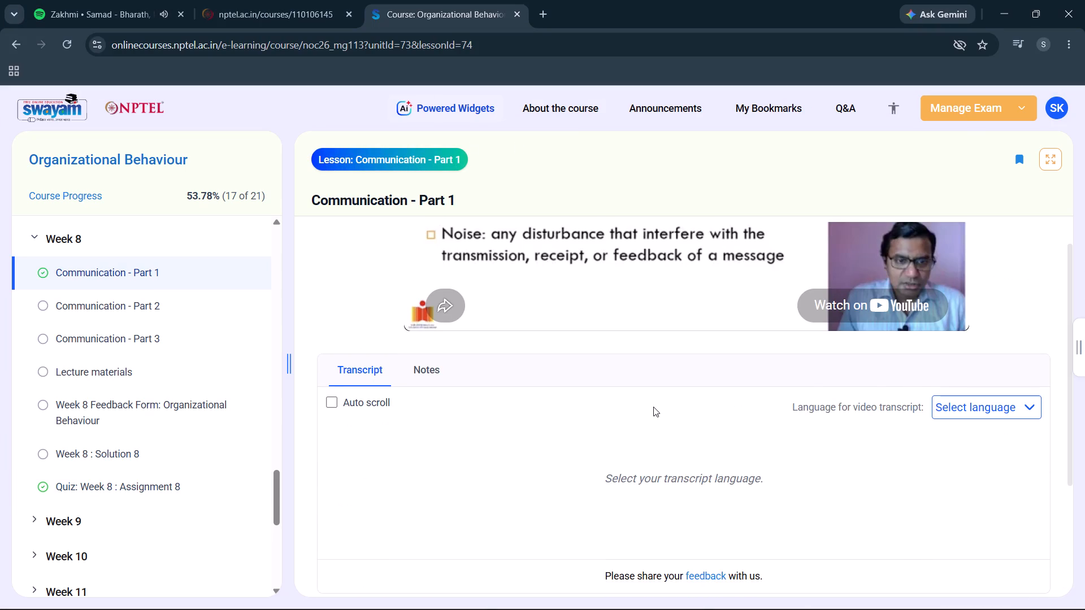
scroll(653, 407, up, 6)
scroll(653, 407, down, 2)
scroll(653, 407, up, 5)
scroll(805, 485, up, 2)
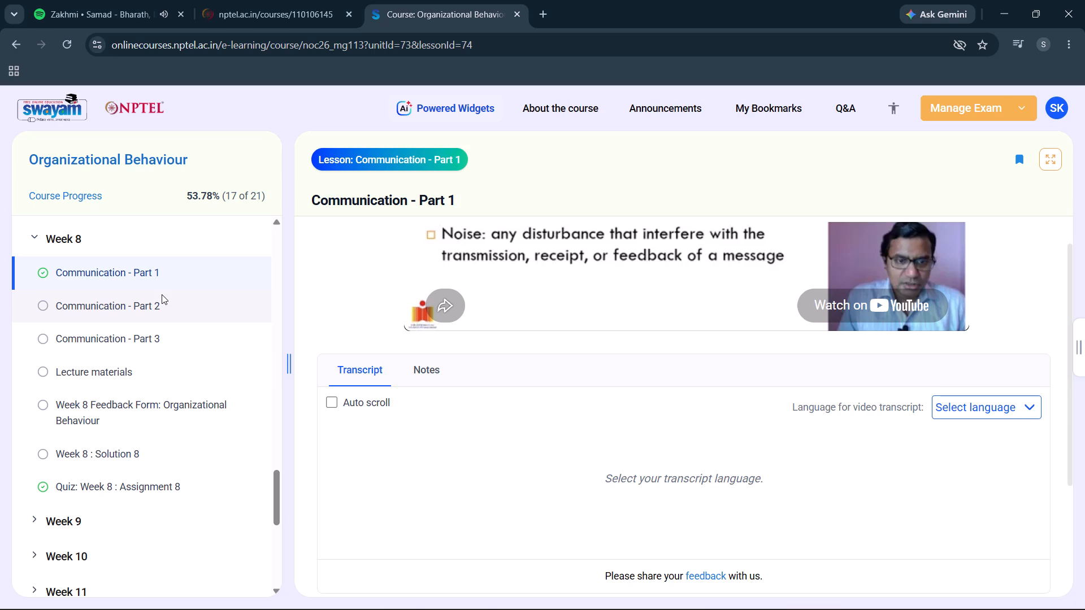
click(159, 294)
click(167, 334)
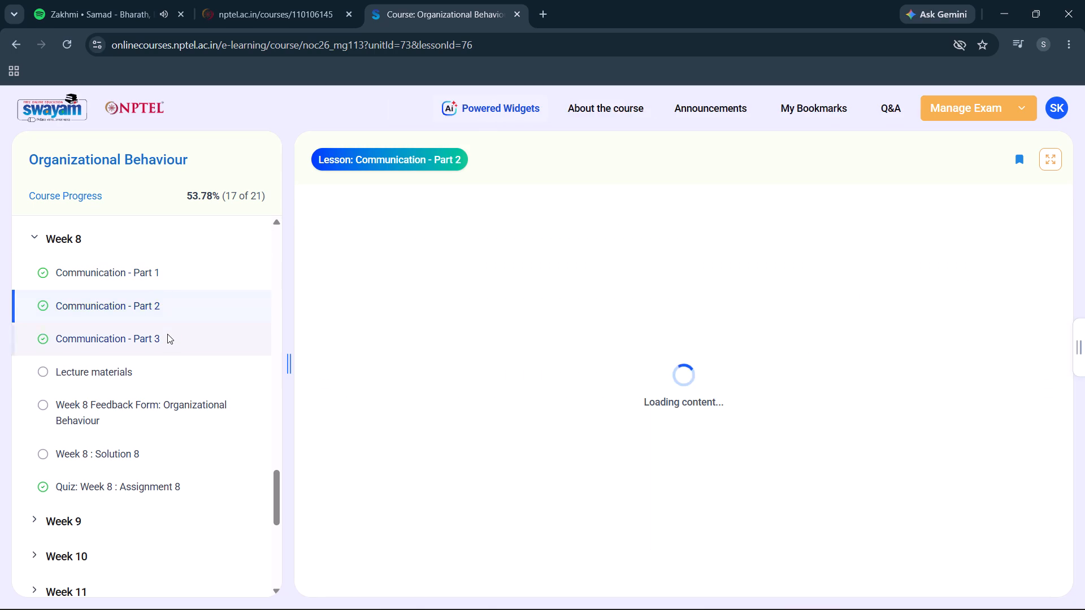
click(169, 377)
click(176, 417)
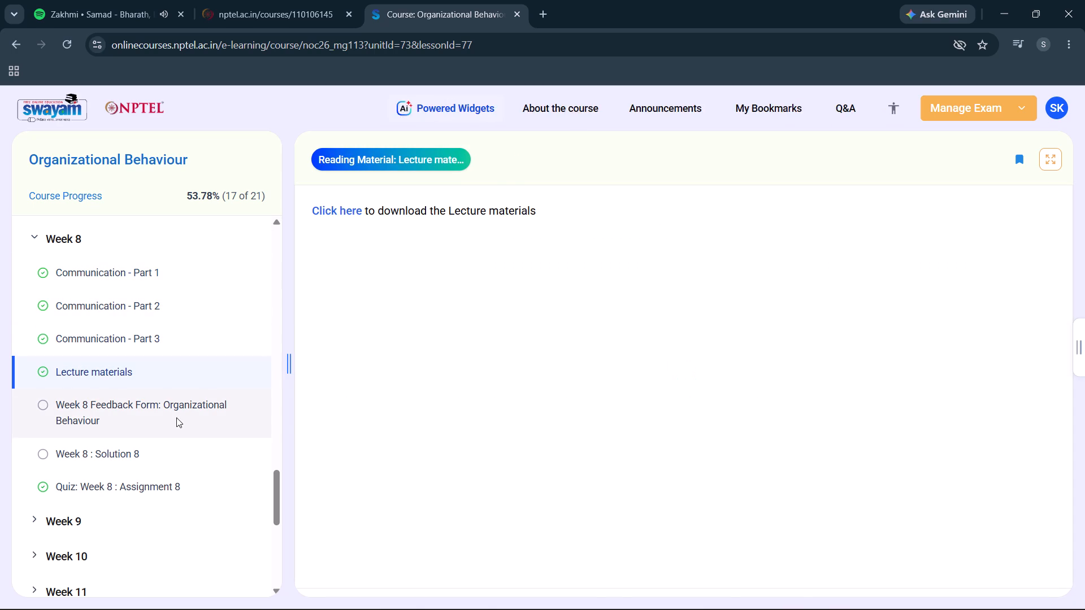
click(158, 455)
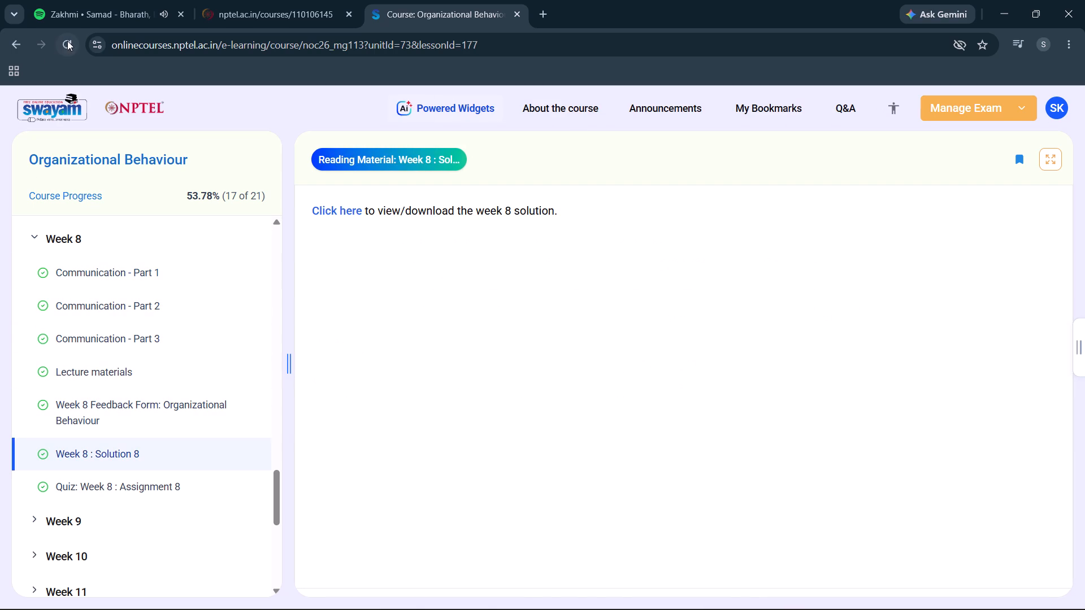
Reload the course page and expand Week 9 in the course outline.
click(68, 40)
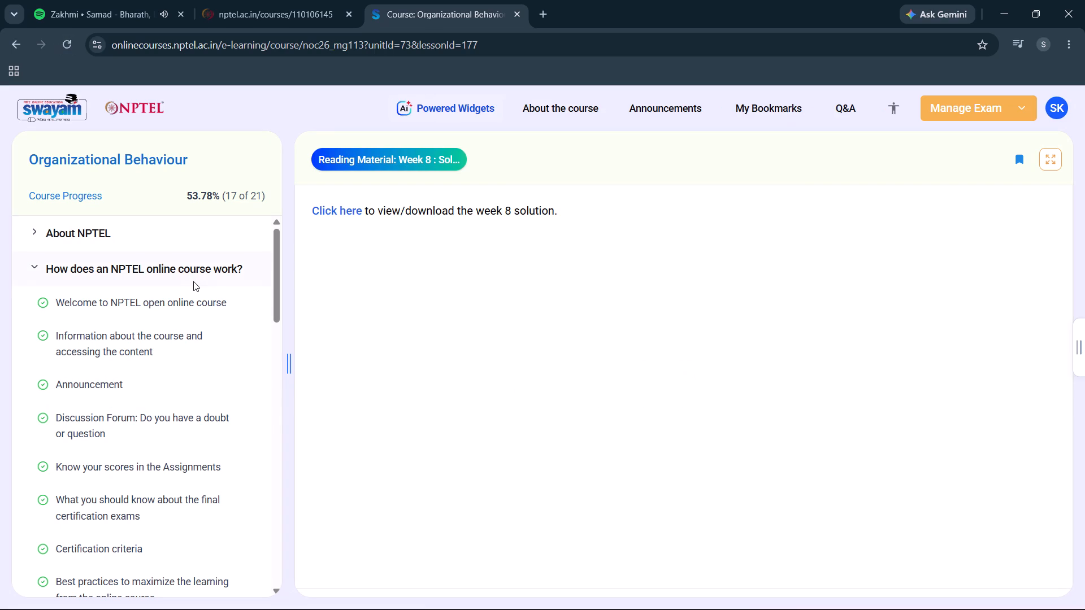
scroll(197, 342, down, 10)
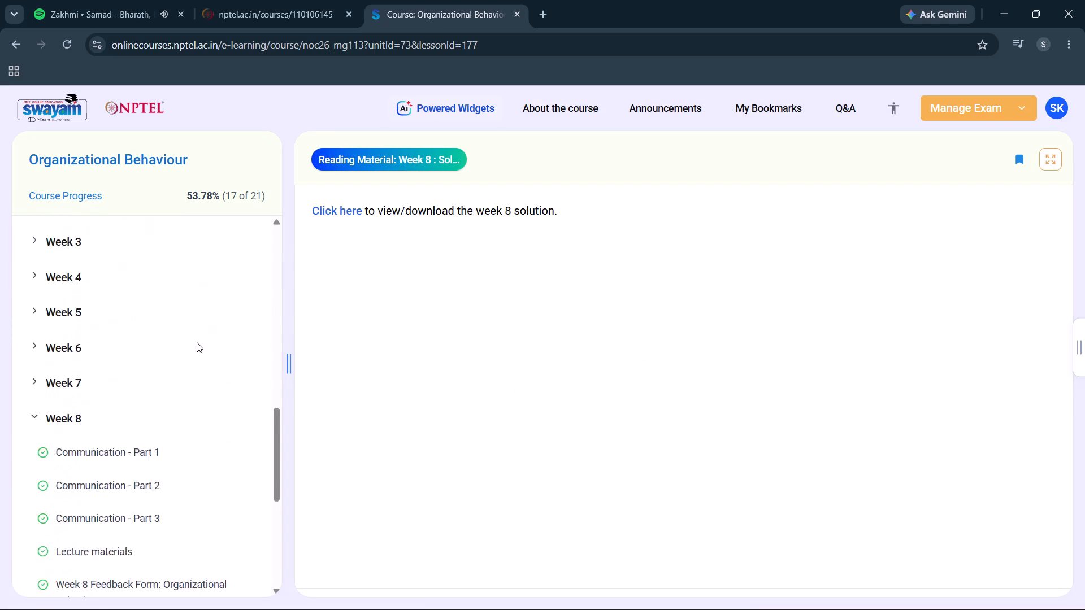
scroll(197, 342, down, 3)
scroll(197, 342, right, 1)
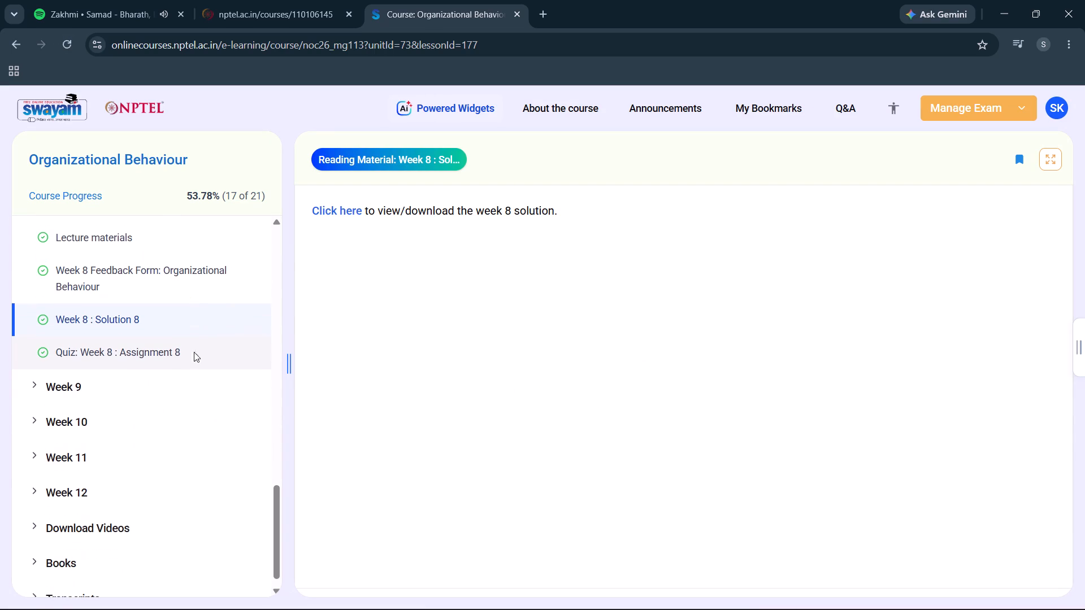
click(190, 360)
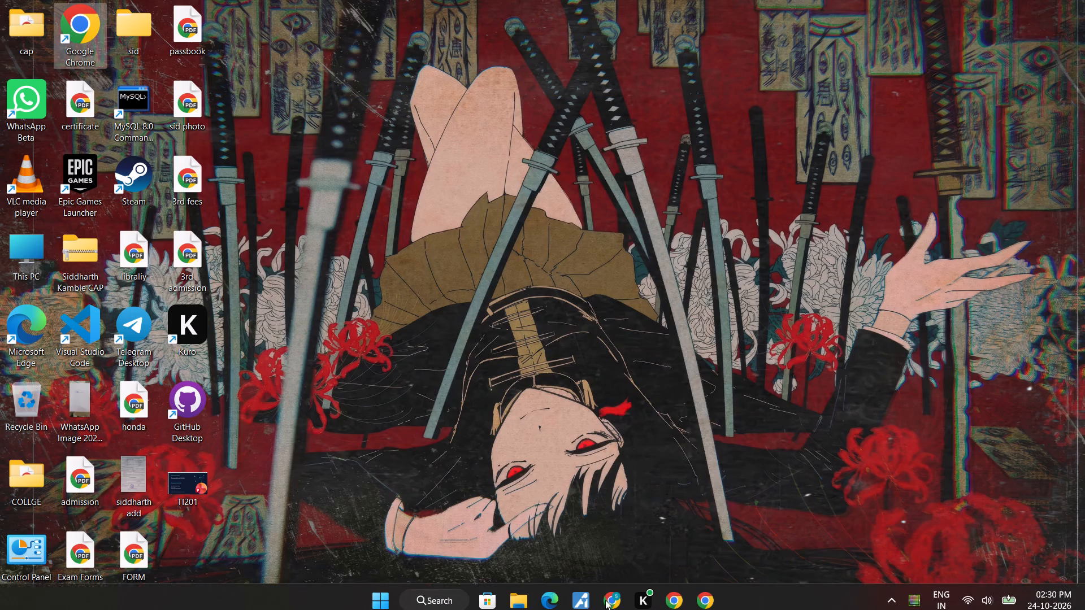
In File Explorer, rename the "ON 6" image in the Downloads folder to "OB 6".
click(526, 589)
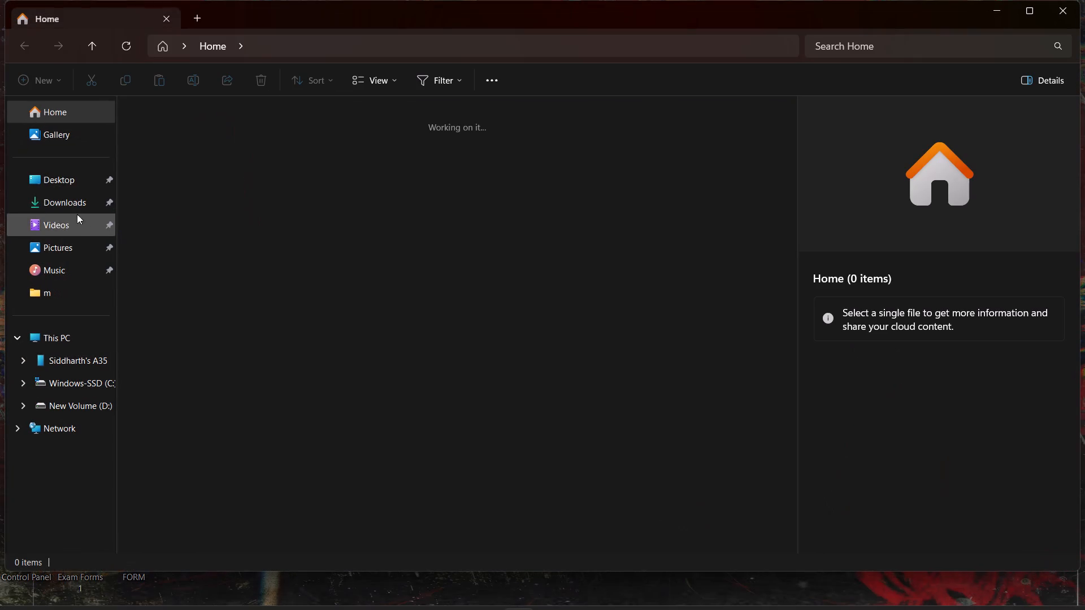
click(56, 197)
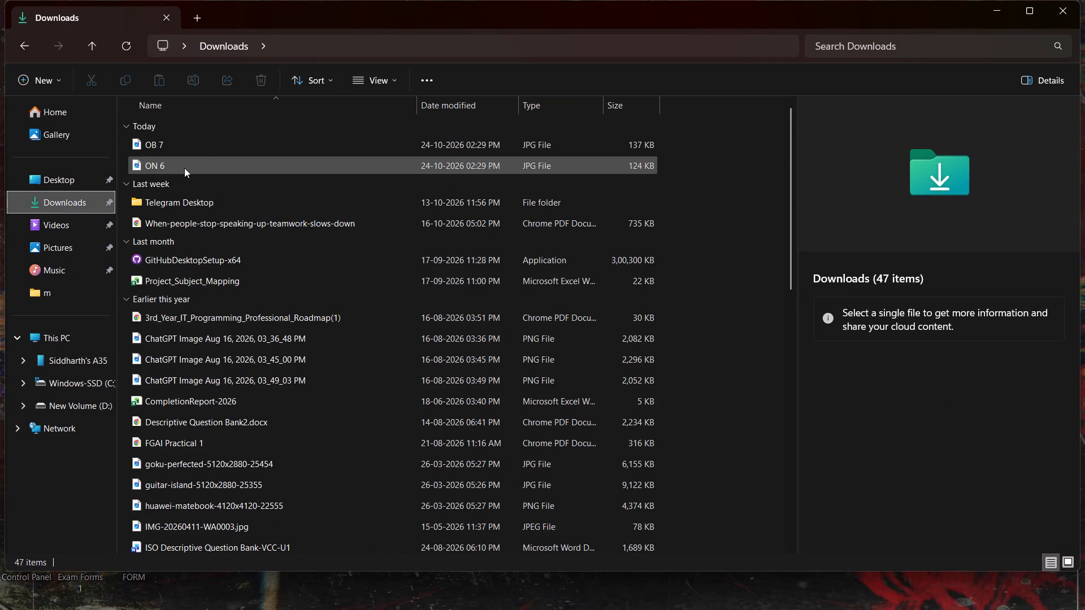
click(184, 168)
right_click(184, 168)
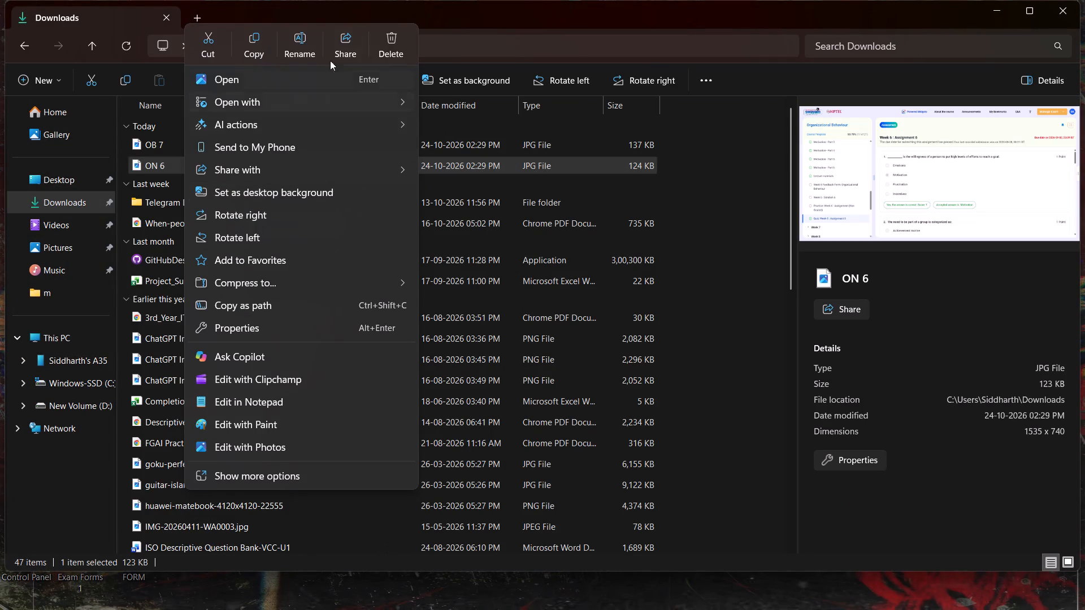
click(305, 44)
click(157, 162)
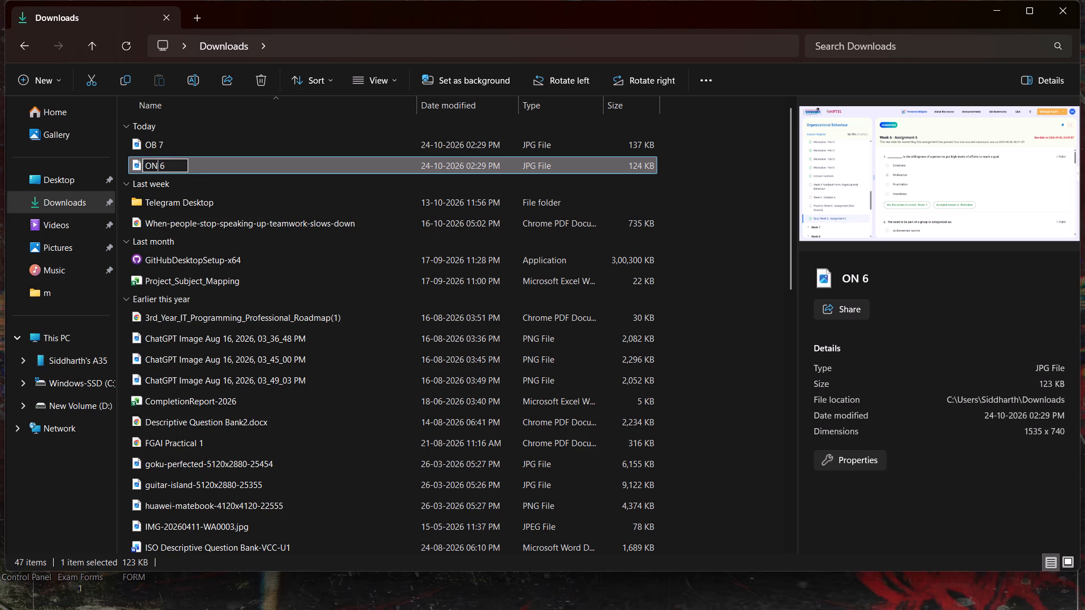
key(BackSpace)
key(shift+b)
key(Return)
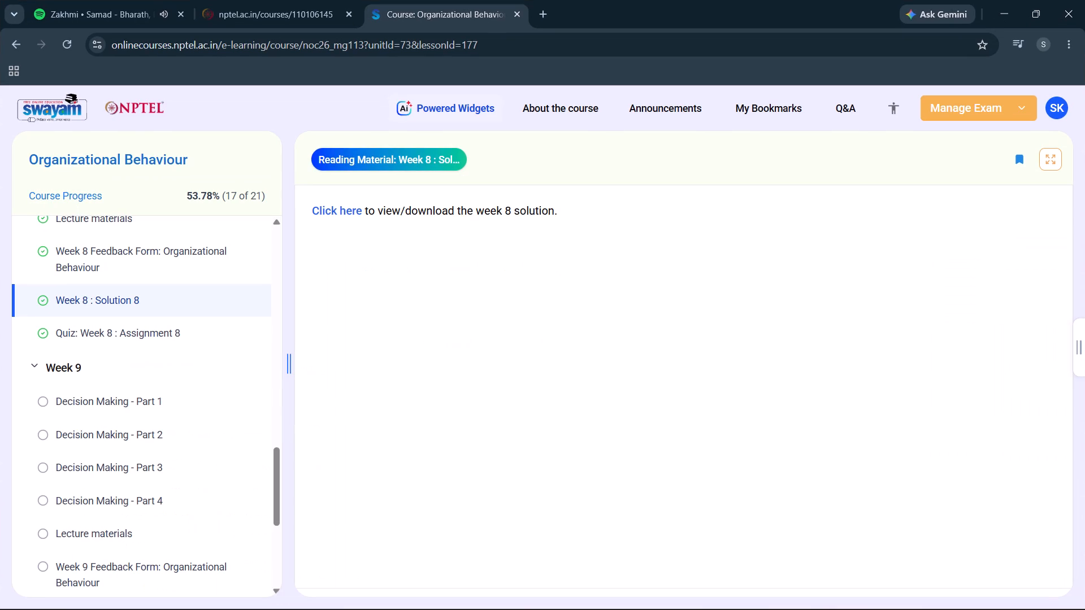
Open the Week 8 : Assignment 8 quiz, snip the whole page area and save it as "OB 8" in the Downloads folder.
click(103, 330)
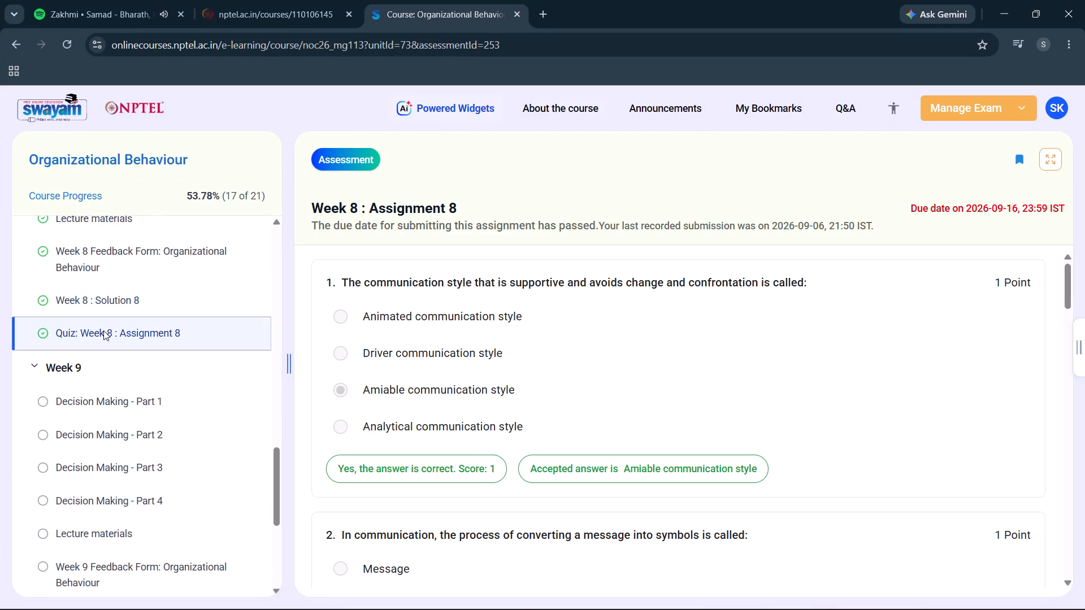
key(shift+super+s)
drag(1, 85, 322, 228)
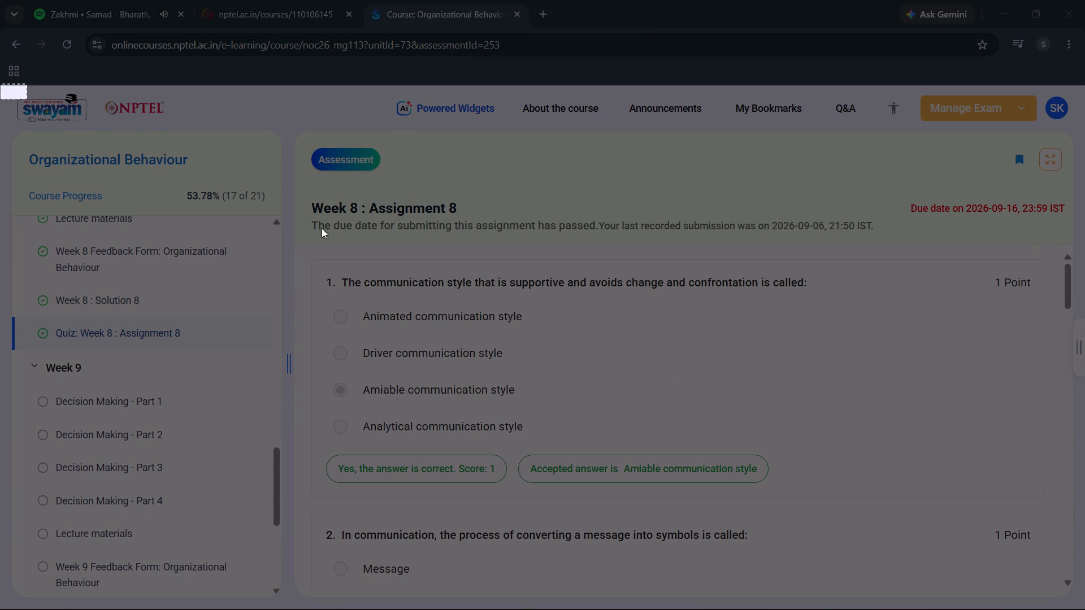
drag(322, 228, 1084, 609)
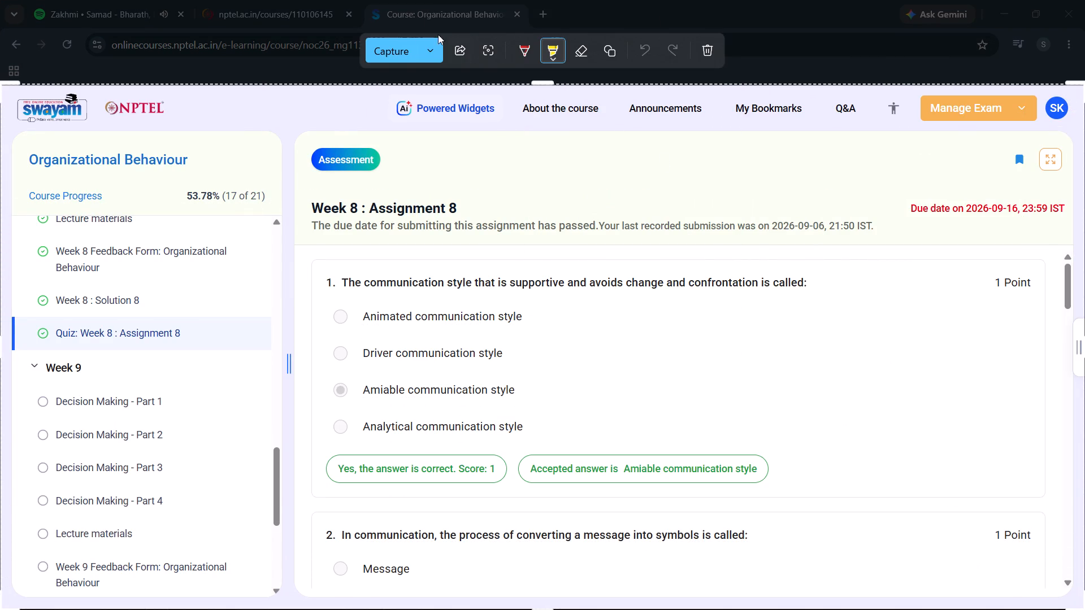
click(432, 49)
click(419, 101)
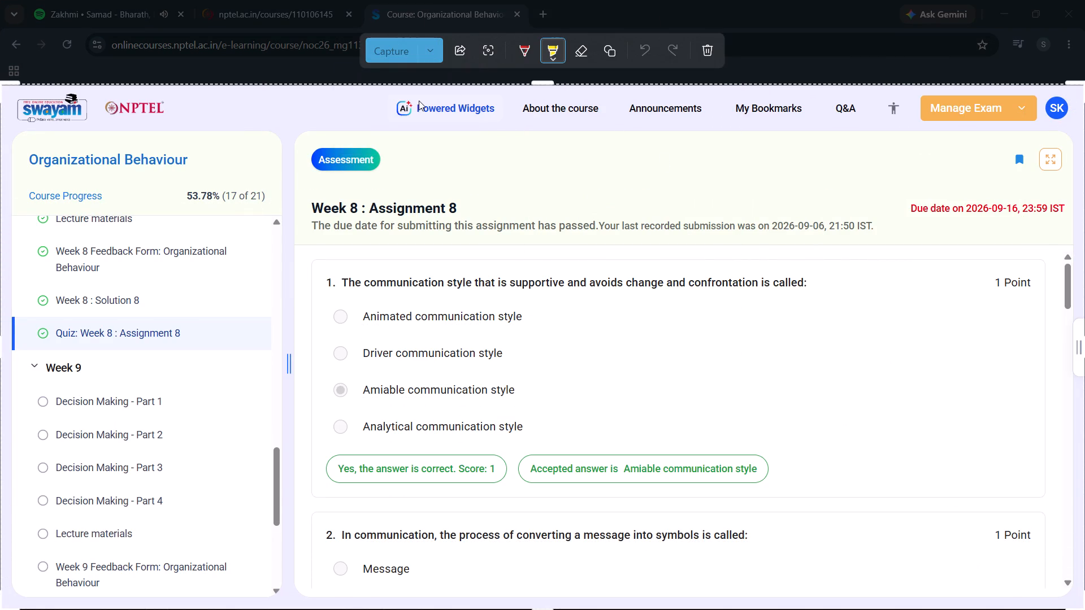
double_click(46, 184)
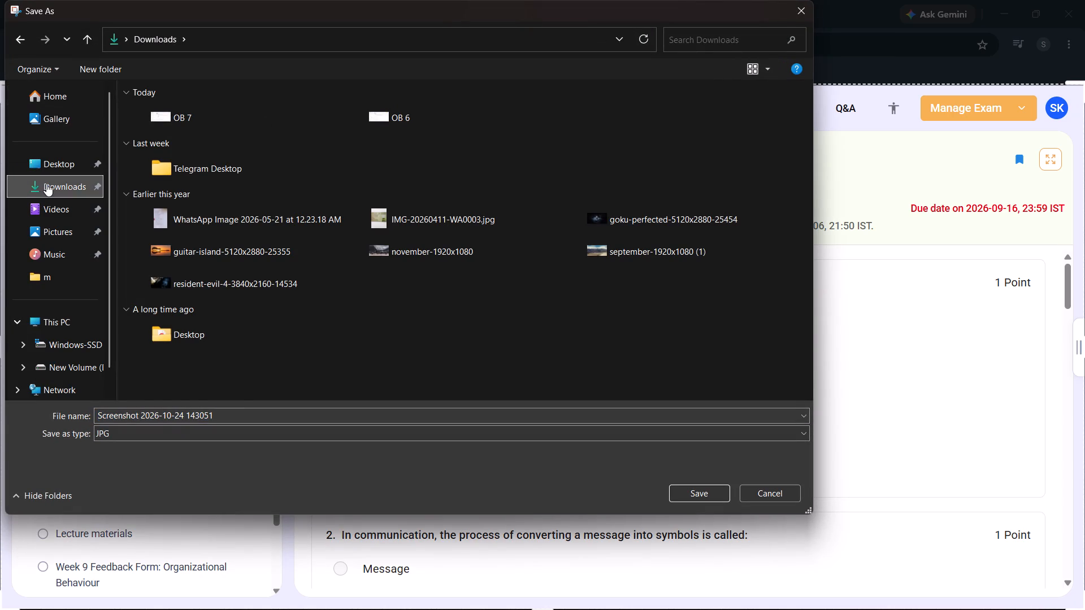
click(222, 415)
key(BackSpace)
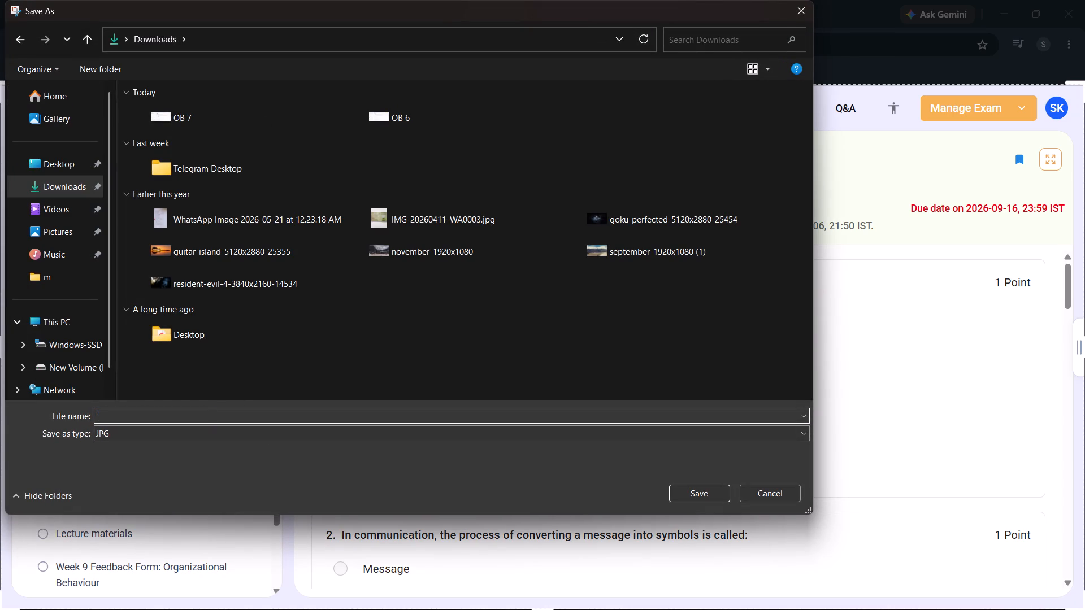
text(OB 8)
key(Return)
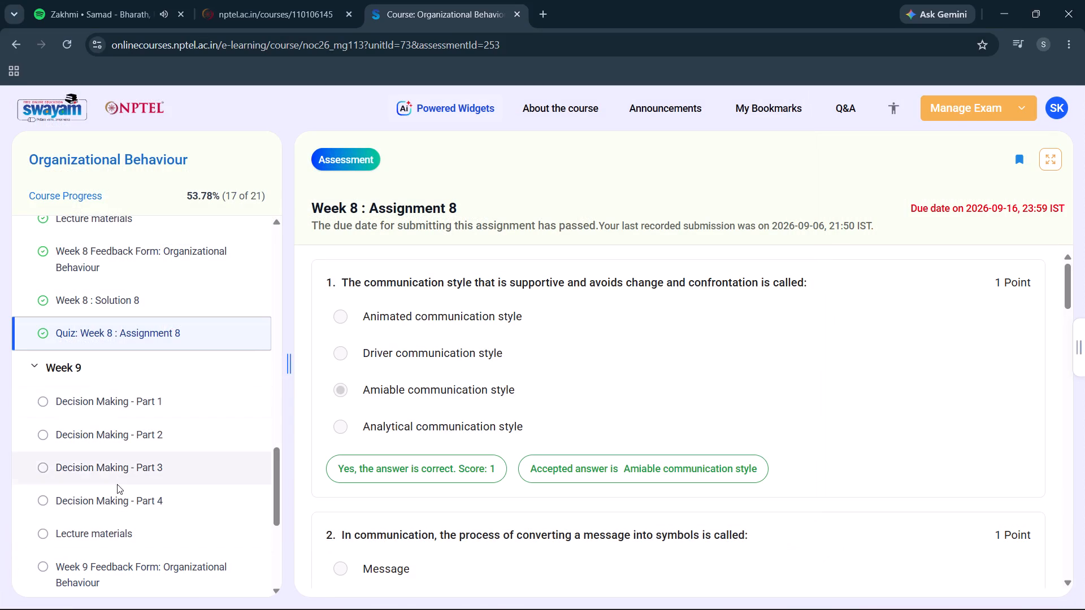
Open the Week 9 : Assignment 9 quiz, snip the whole page area and save it as "OB 9" in the Downloads folder.
scroll(116, 488, down, 3)
click(155, 375)
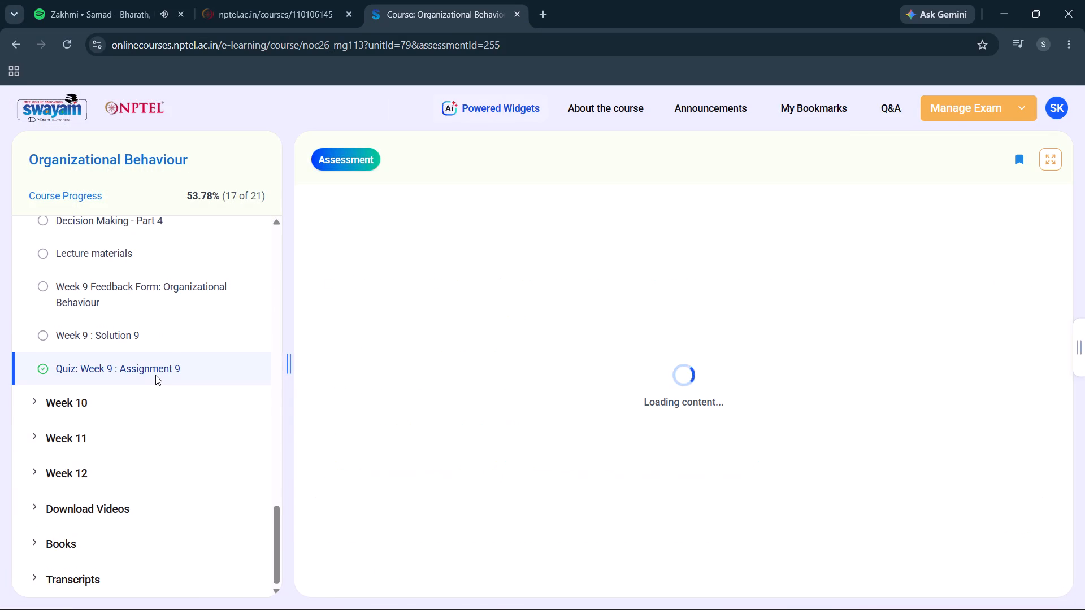
key(shift+super+s)
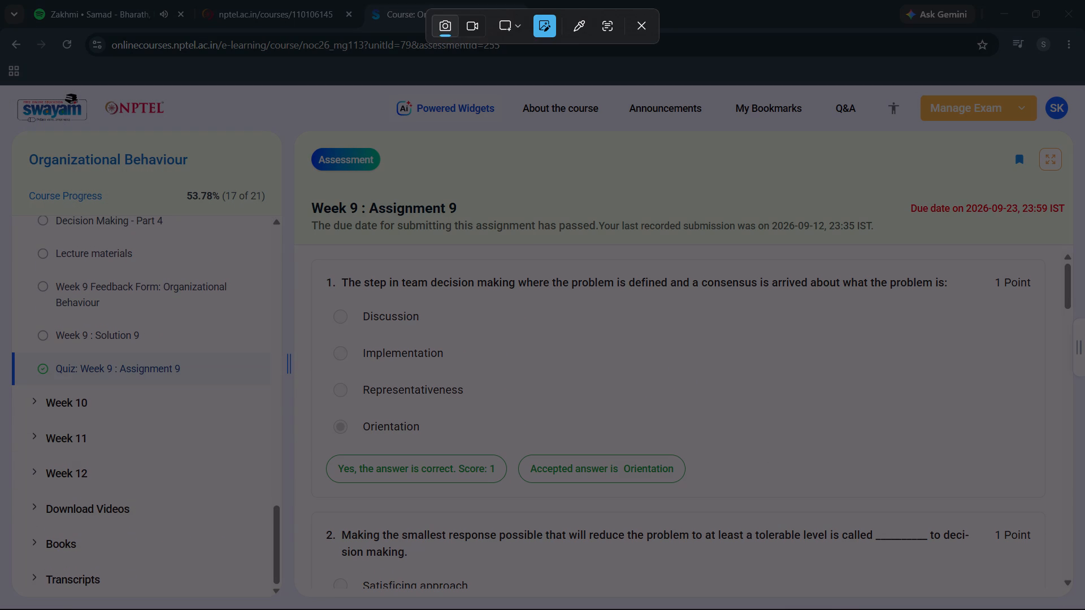
drag(0, 85, 913, 592)
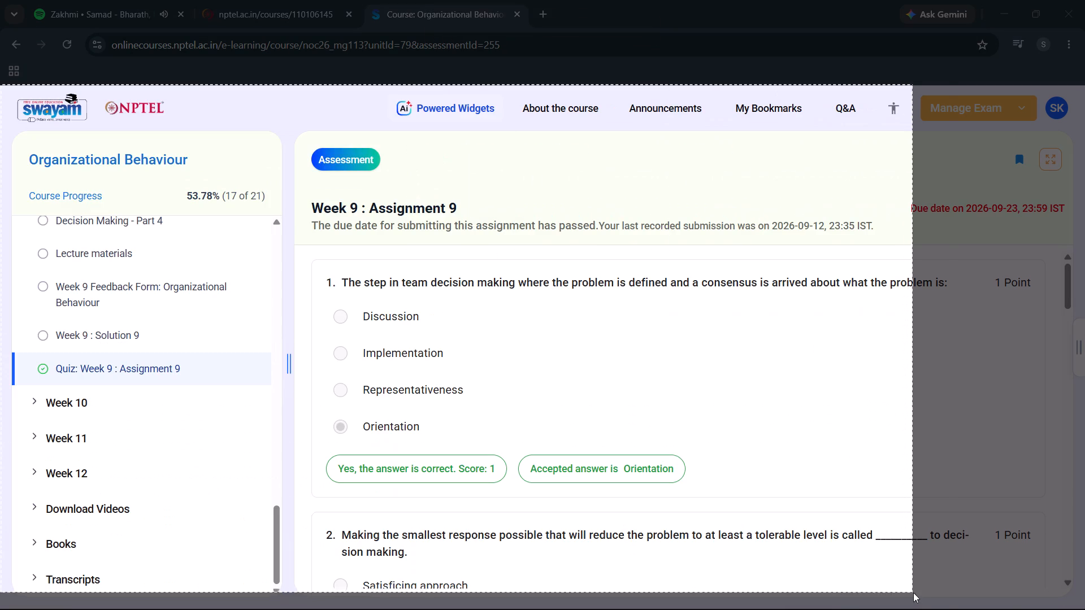
drag(913, 592, 1084, 609)
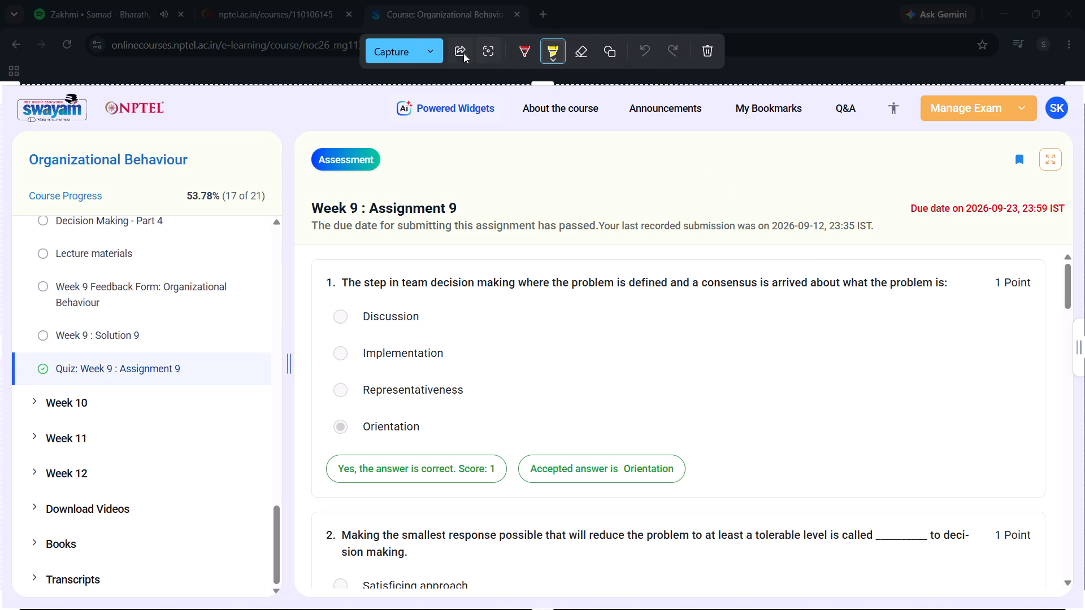
click(428, 43)
click(413, 110)
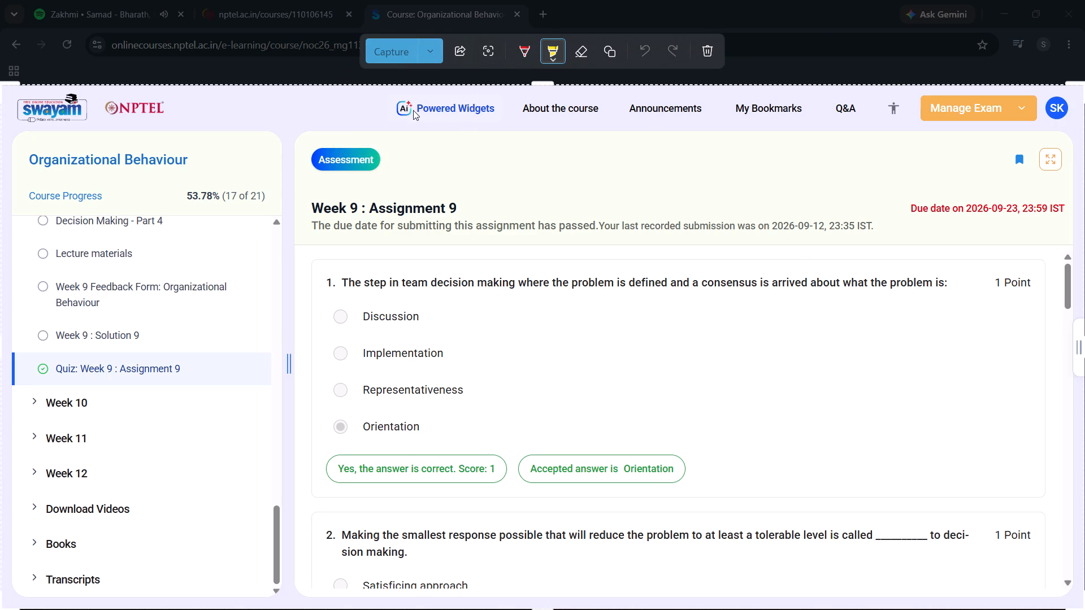
double_click(59, 180)
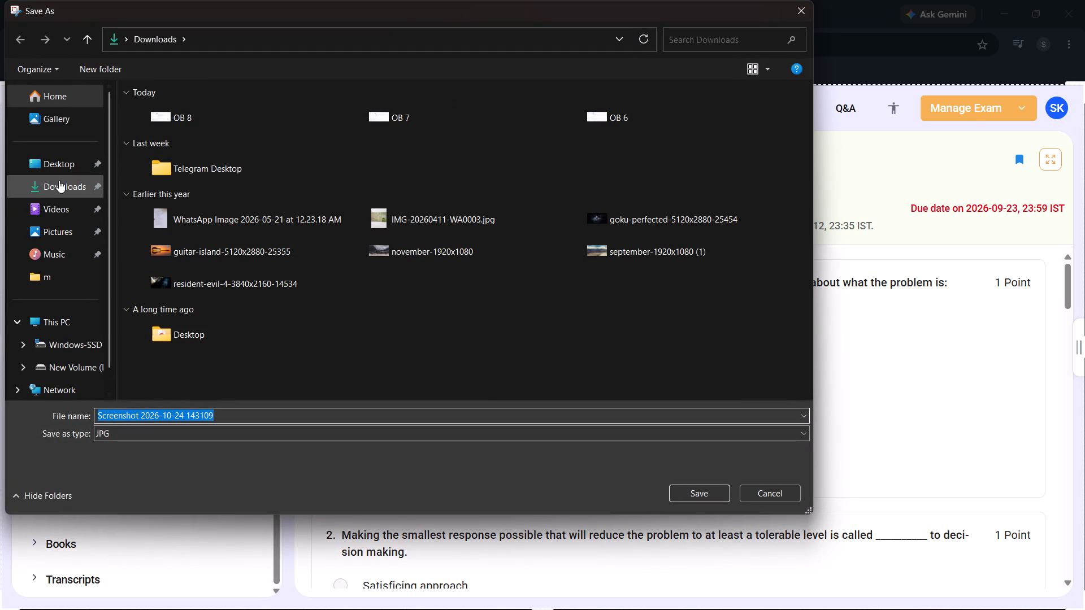
click(223, 416)
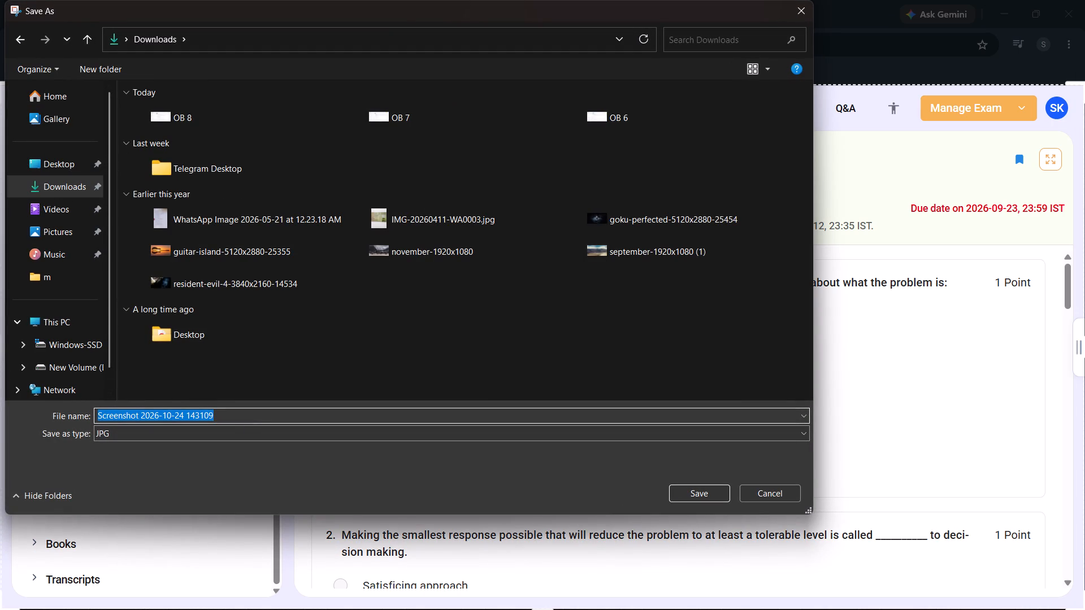
key(BackSpace)
key(shift+o)
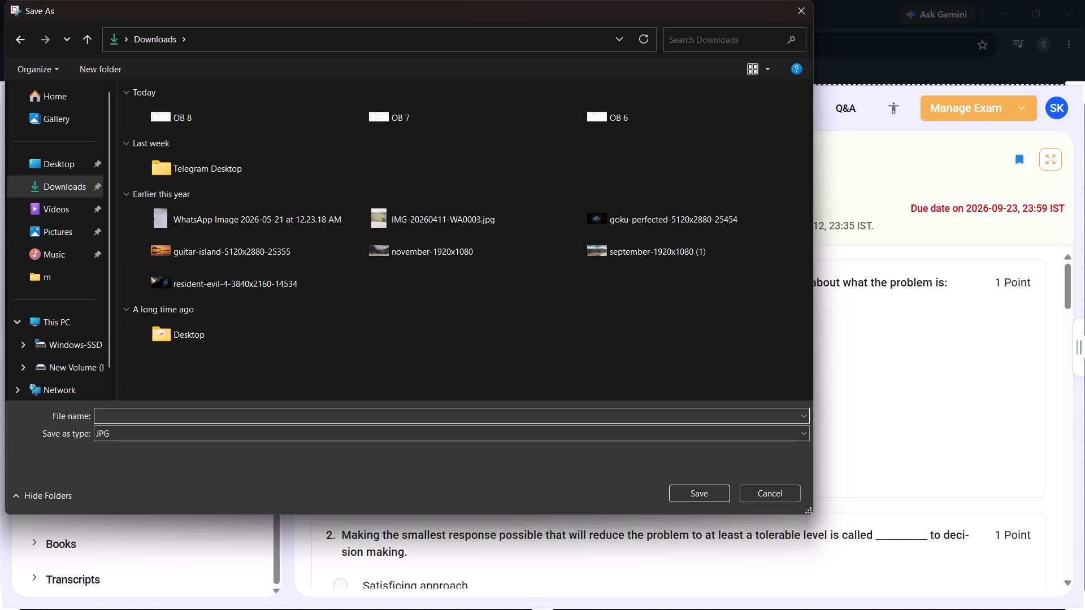
key(b)
key(BackSpace)
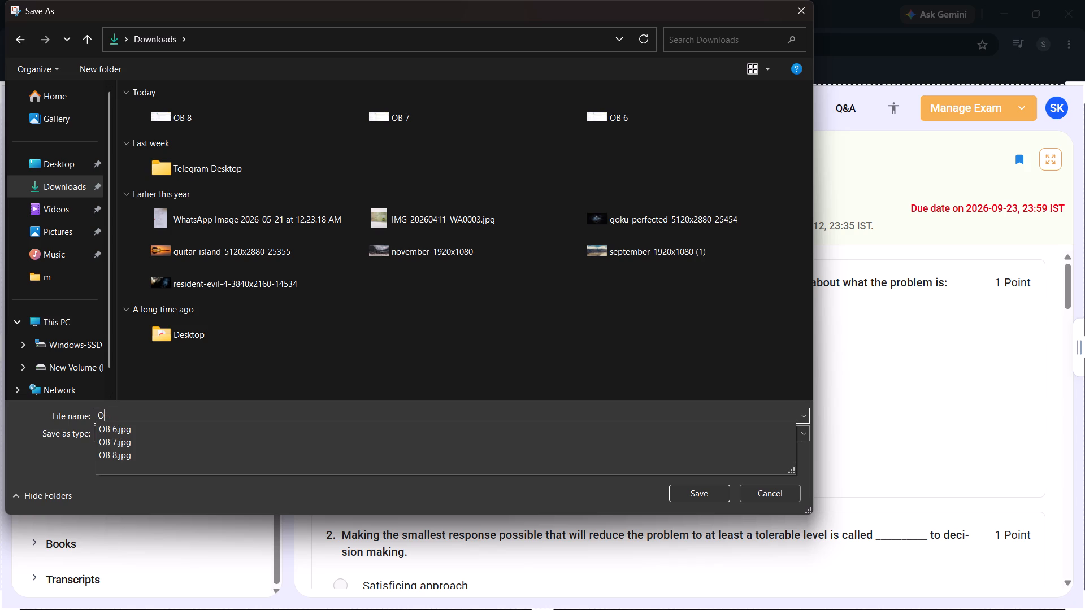
text(B 9)
key(Return)
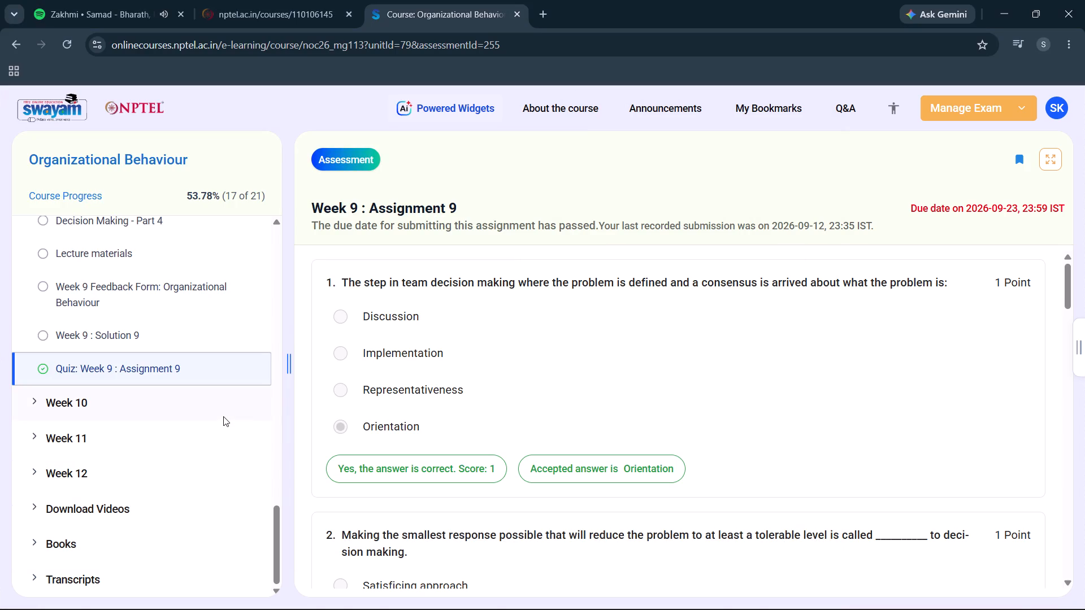
Expand Week 10 in the course outline and open the Week 10 : Assignment 10 quiz.
click(122, 408)
scroll(142, 477, down, 7)
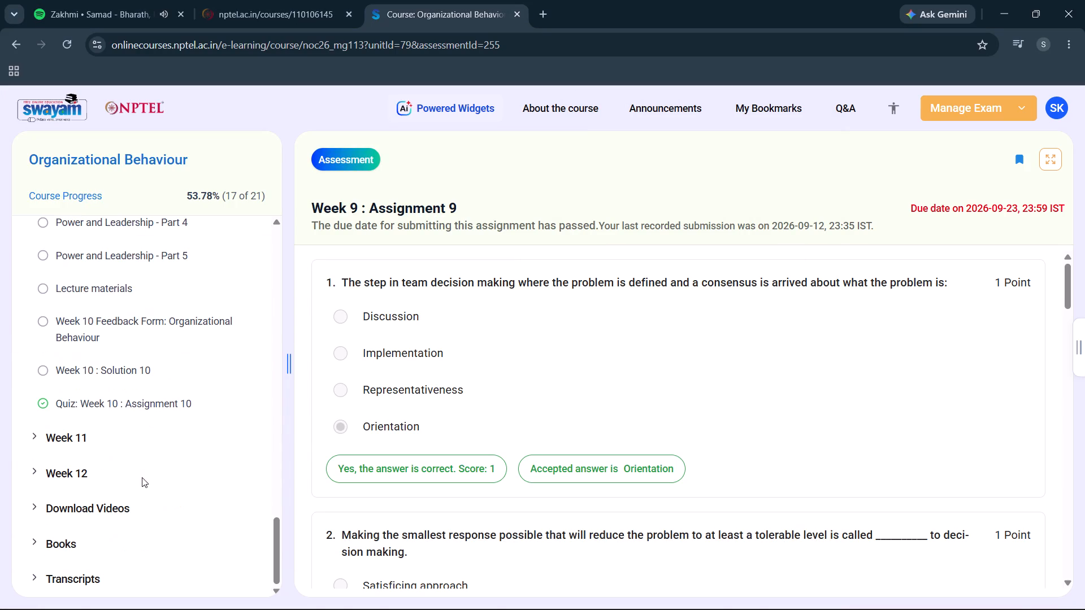
click(181, 403)
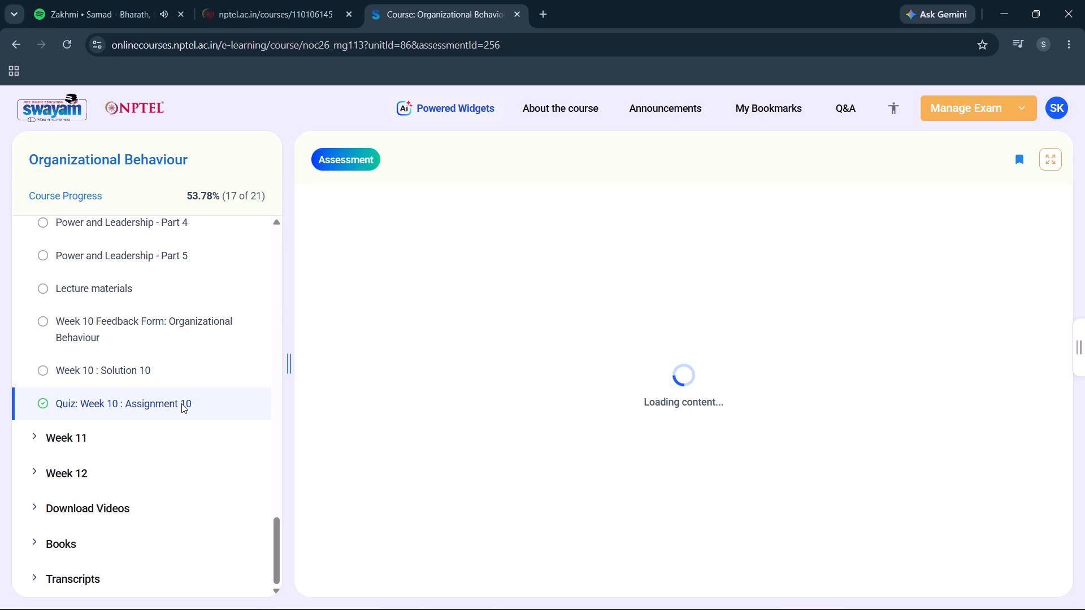
key(shift+super+s)
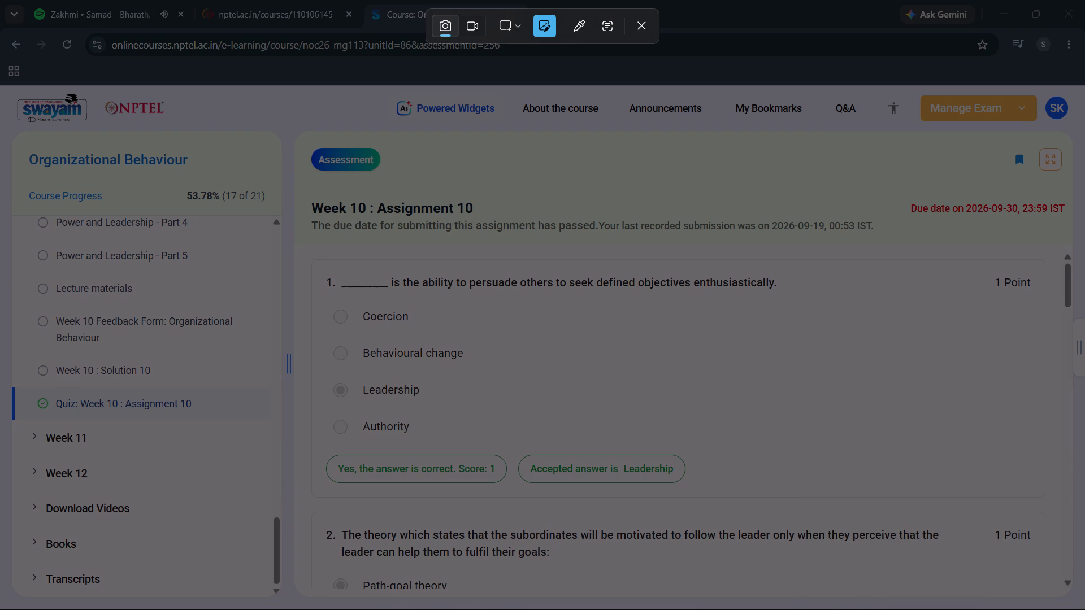
drag(0, 84, 1084, 609)
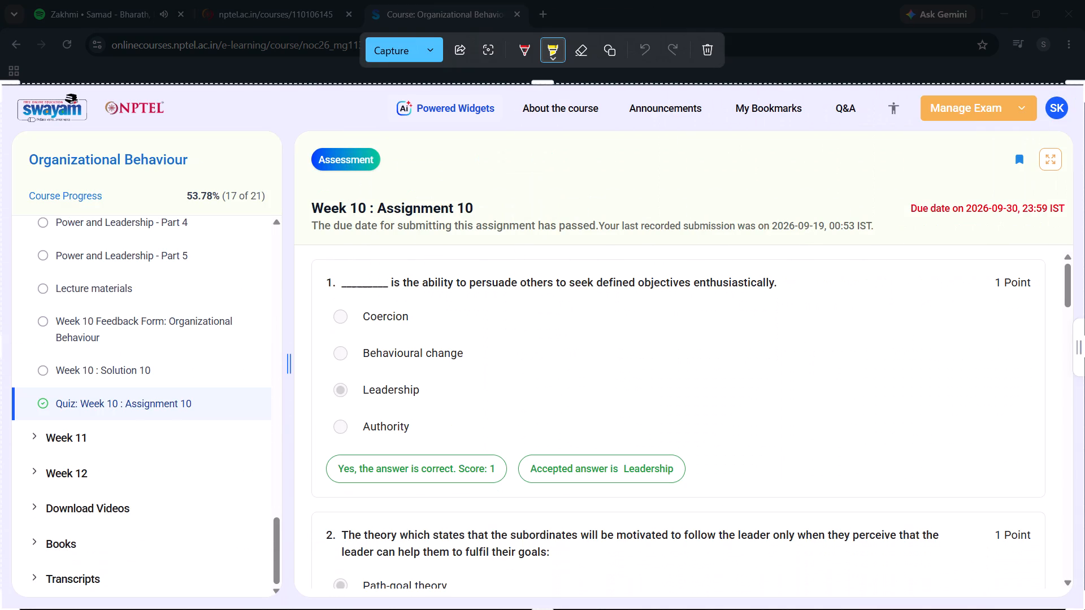
click(432, 46)
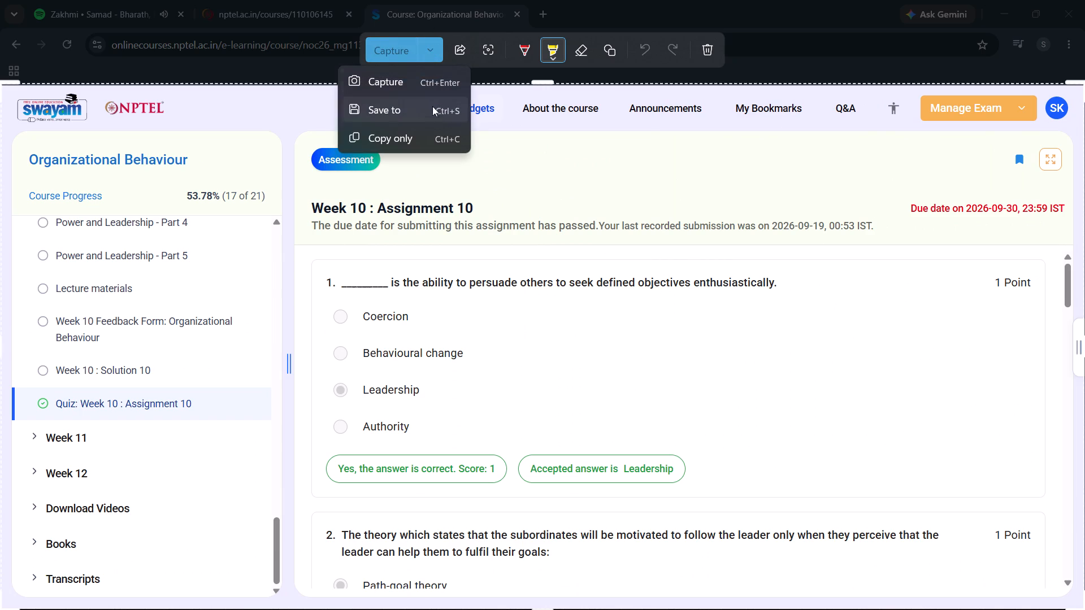
click(416, 112)
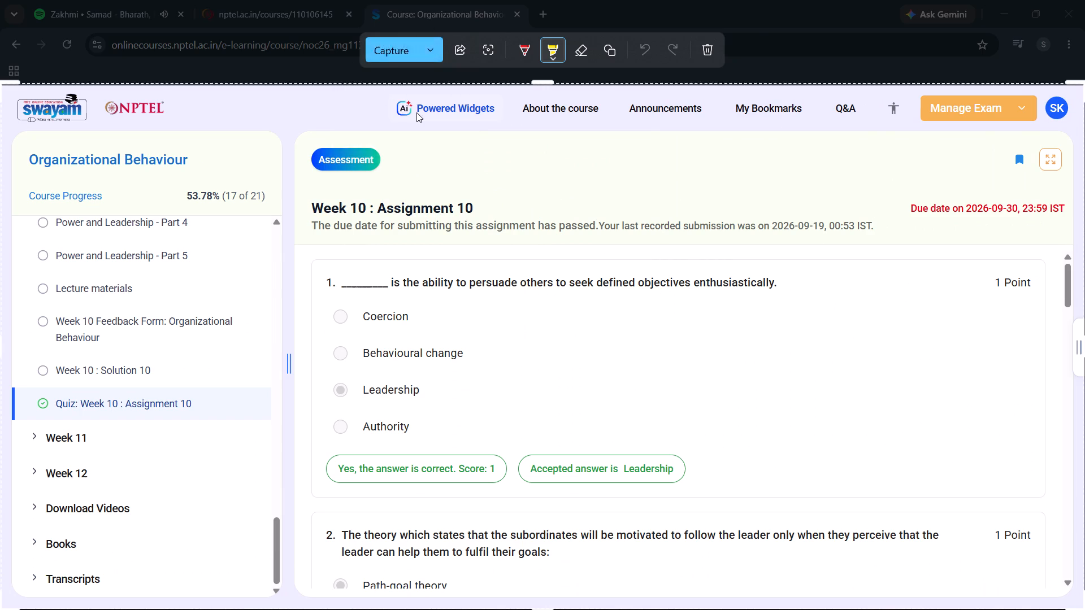
double_click(68, 188)
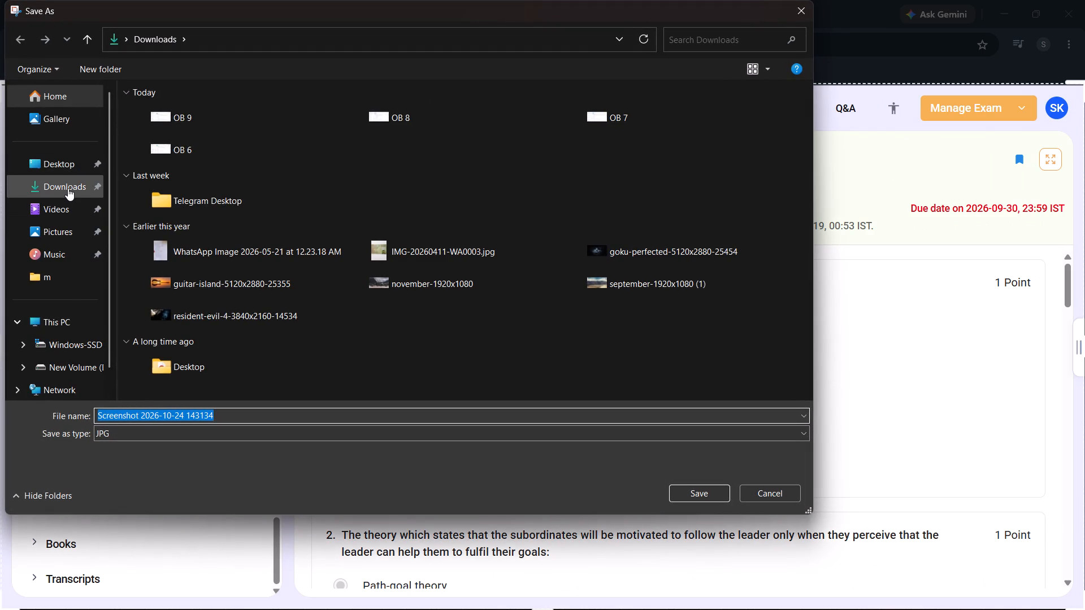
click(219, 410)
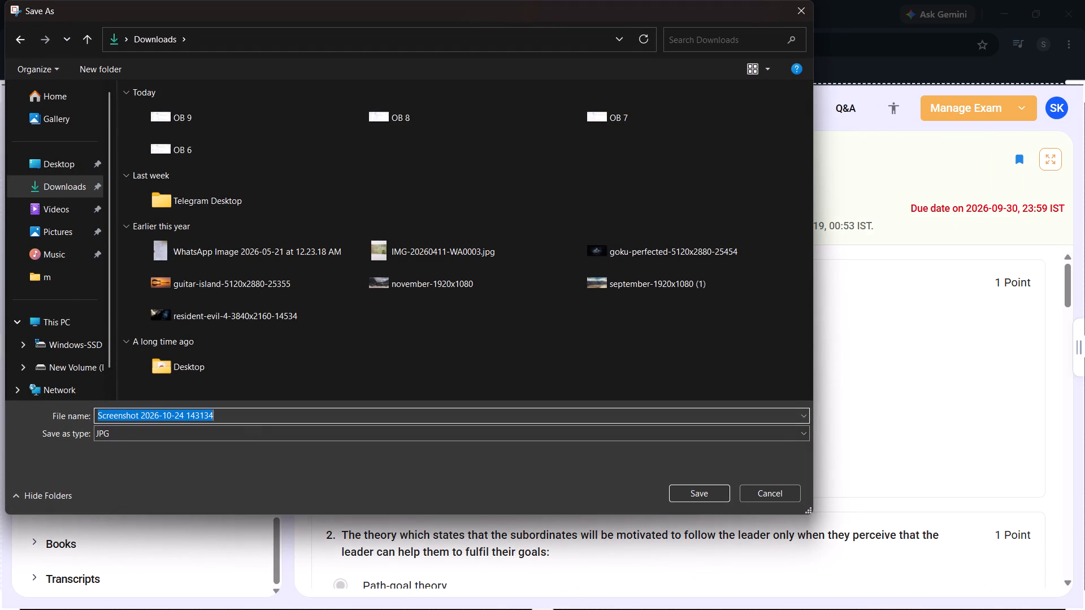
key(BackSpace)
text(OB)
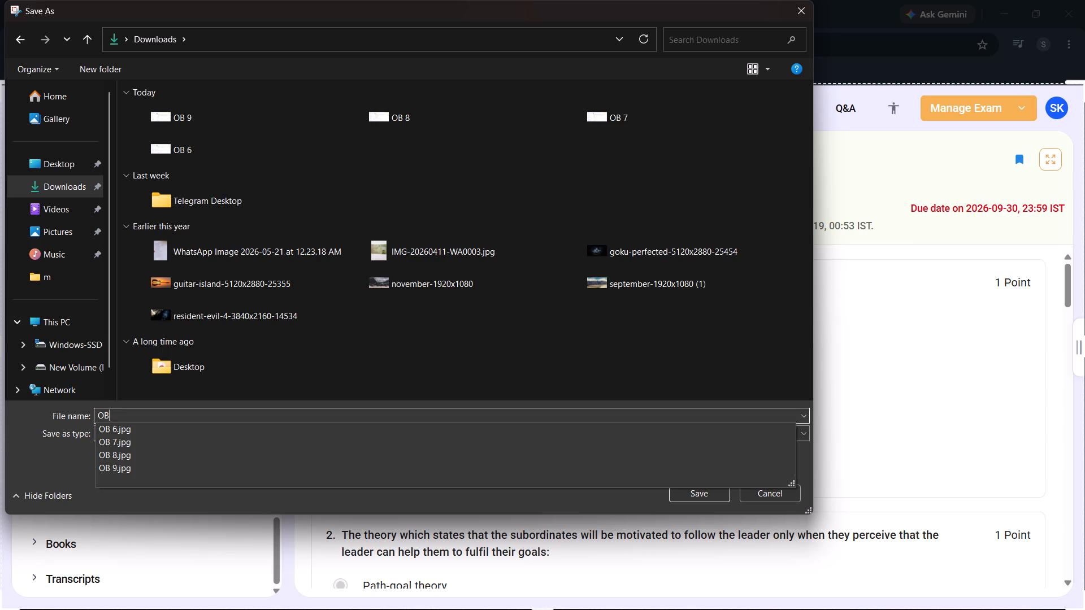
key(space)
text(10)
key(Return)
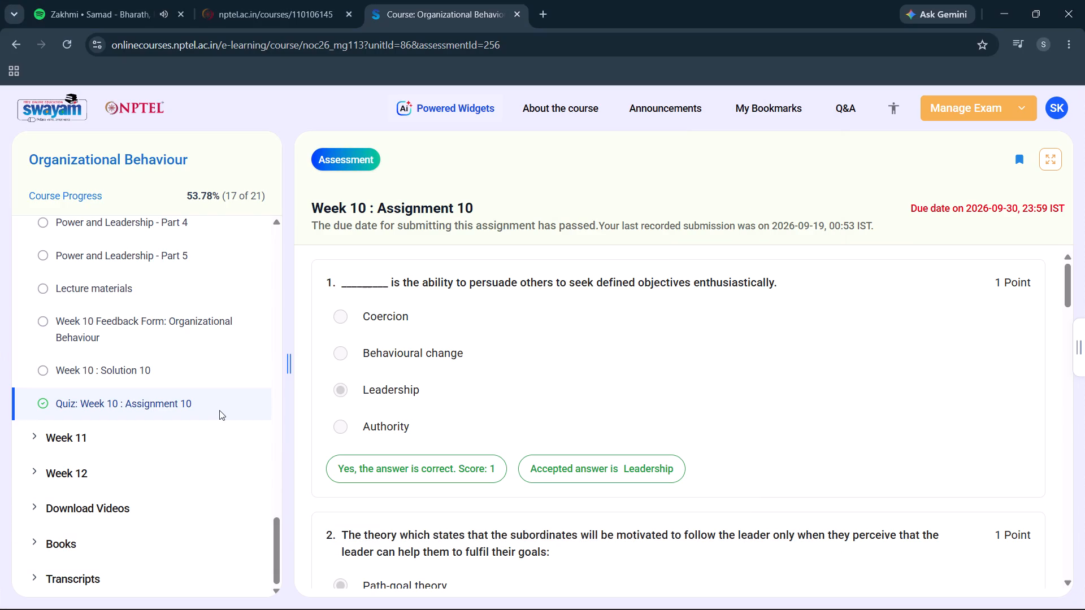
Expand Week 11 in the course outline and open the Week 11 : Assignment 11 quiz.
click(149, 421)
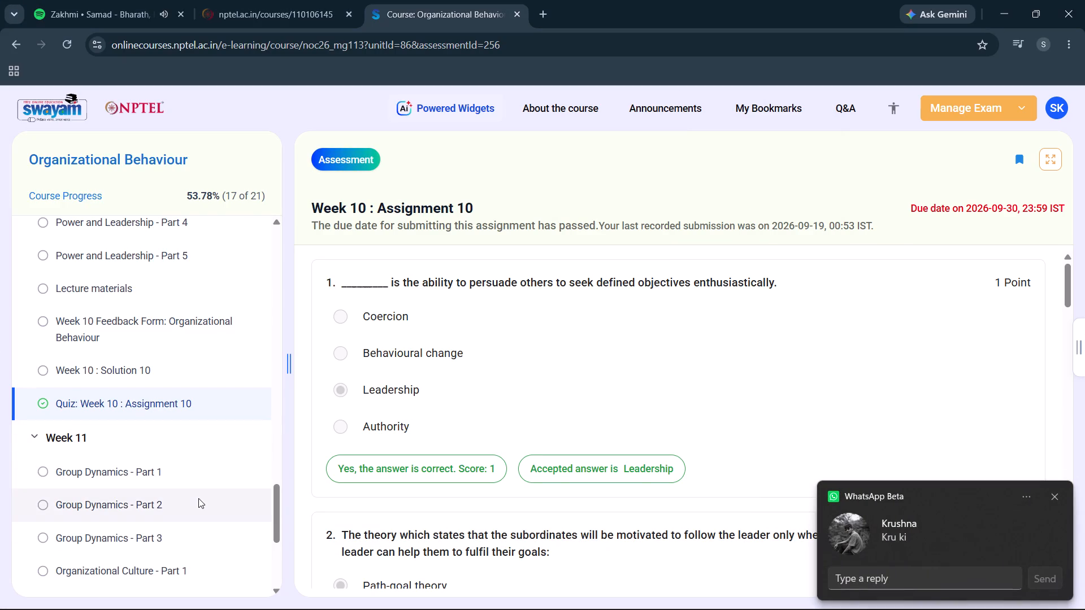
scroll(198, 498, down, 3)
click(155, 442)
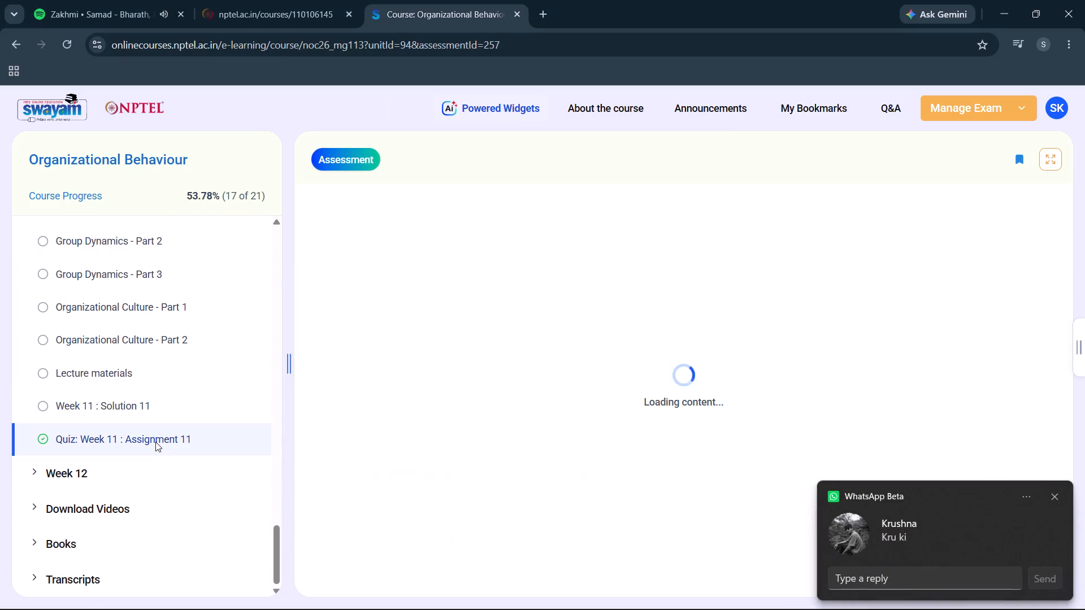
Dismiss the chat notification, snip the whole page area of the Assignment 11 quiz and choose the Downloads folder for saving it.
click(1059, 493)
key(shift+super+s)
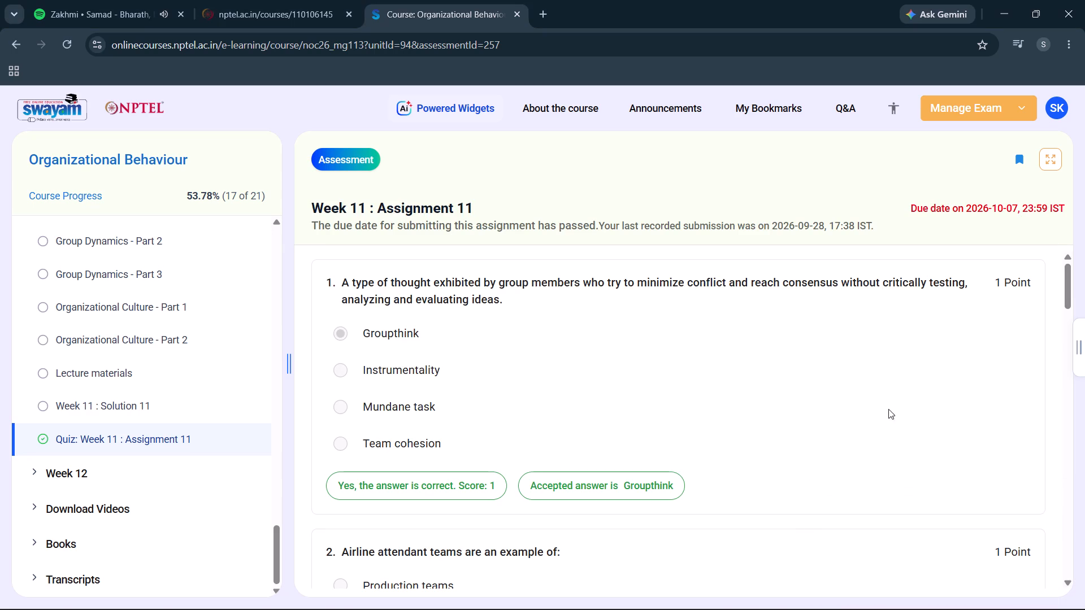
drag(0, 84, 945, 514)
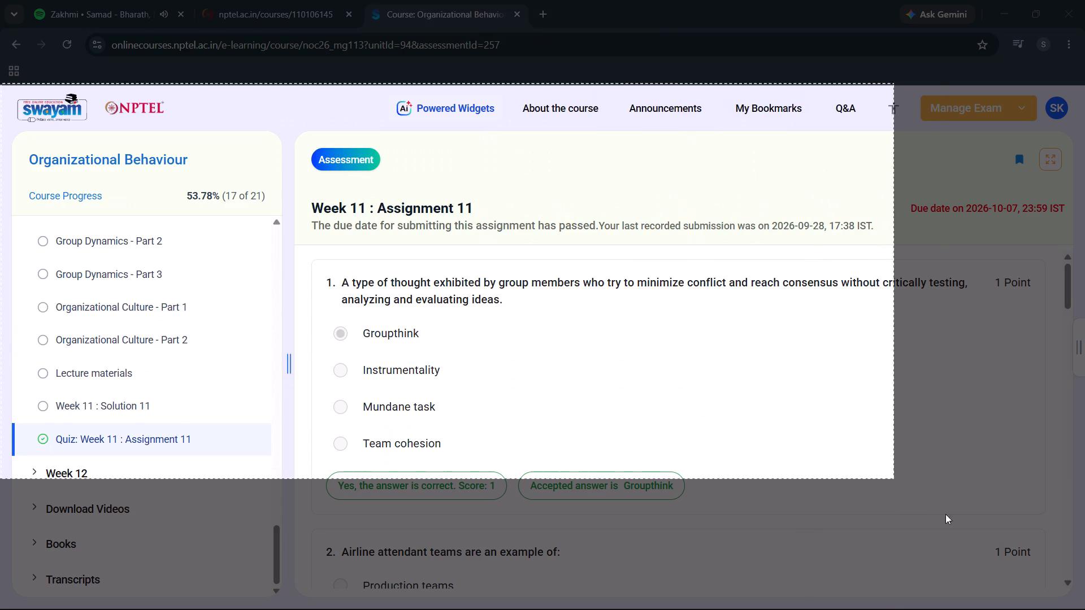
drag(945, 514, 1084, 609)
click(423, 42)
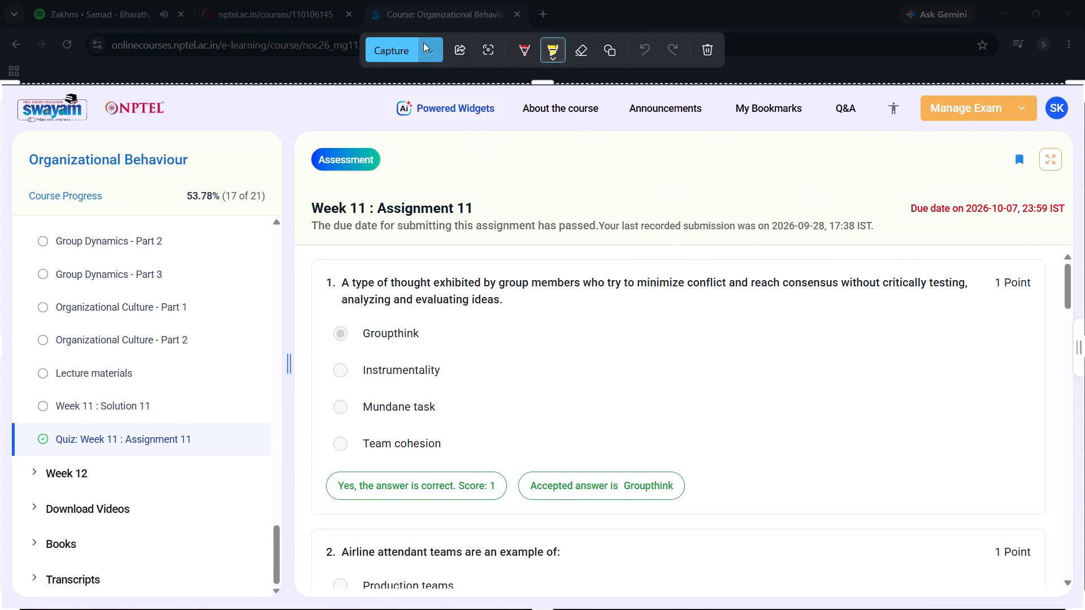
click(444, 108)
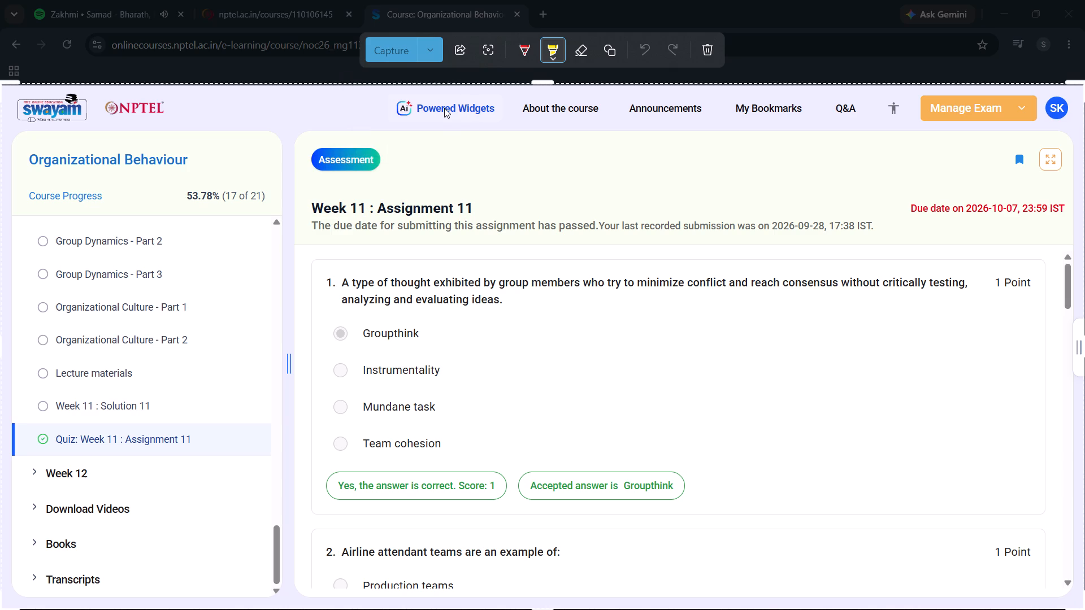
double_click(61, 184)
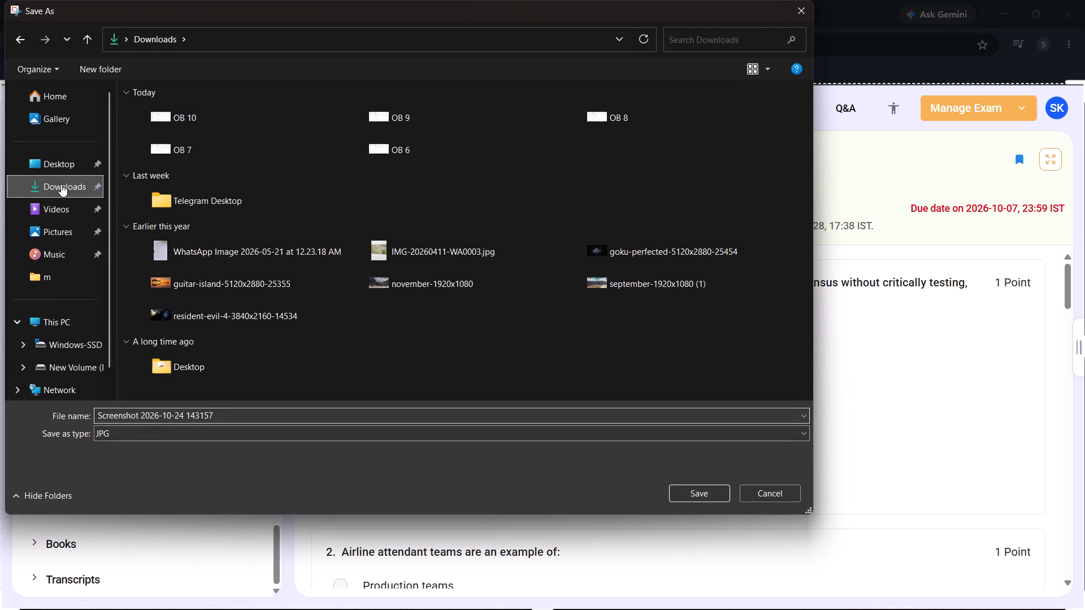
Save the Week 11 : Assignment 11 snip as "OB 11" in the Downloads folder.
click(225, 420)
key(BackSpace)
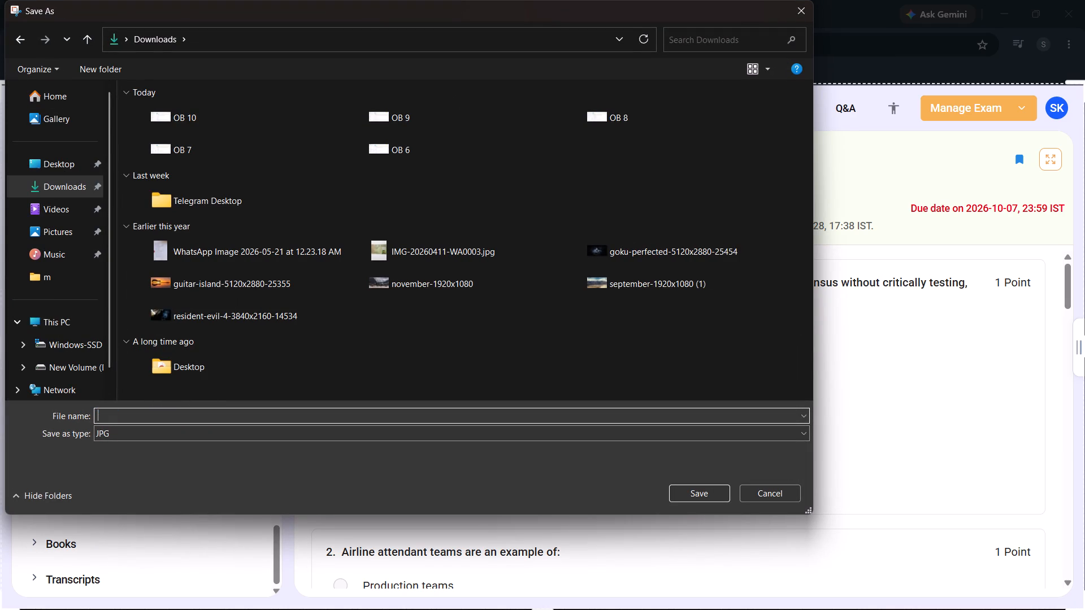
text(OB 11)
key(Return)
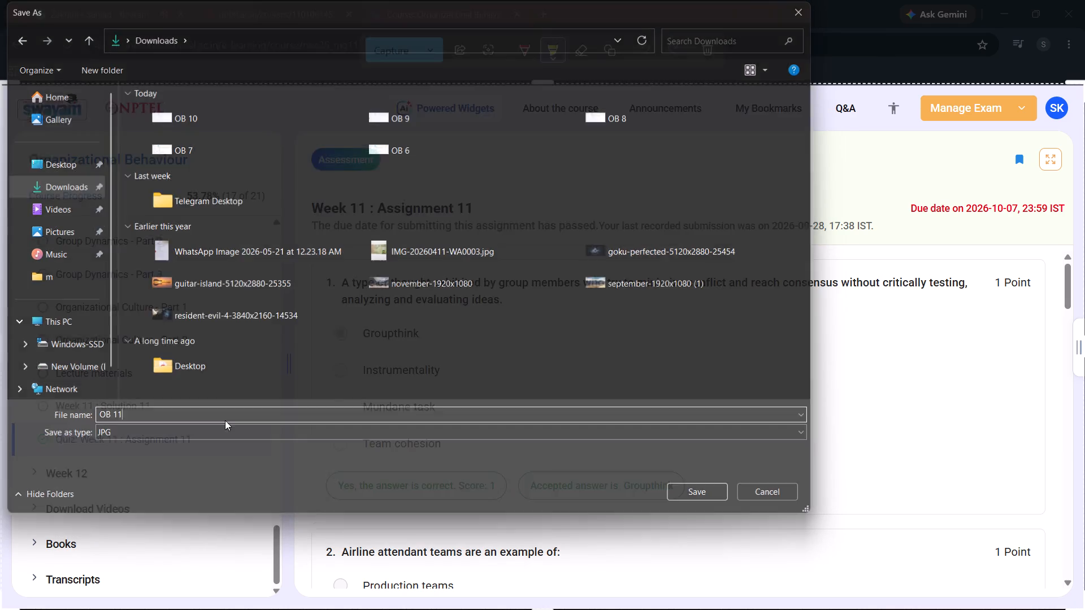
Expand Week 12, open the Week 12 : Assignment 12 quiz and snip the whole page area for saving.
click(101, 472)
scroll(101, 472, down, 7)
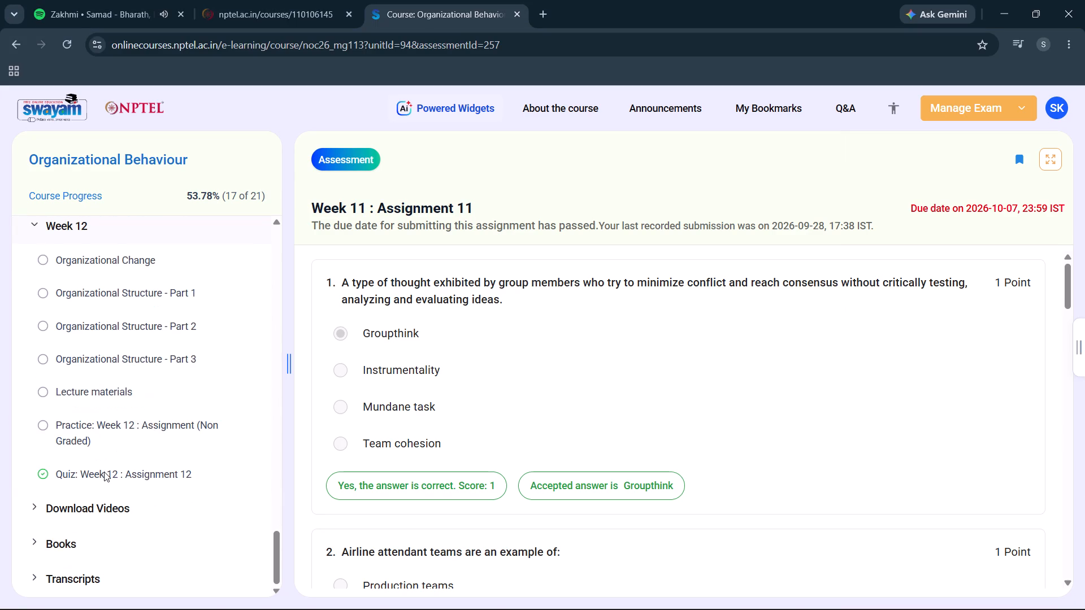
click(116, 473)
key(shift+super+s)
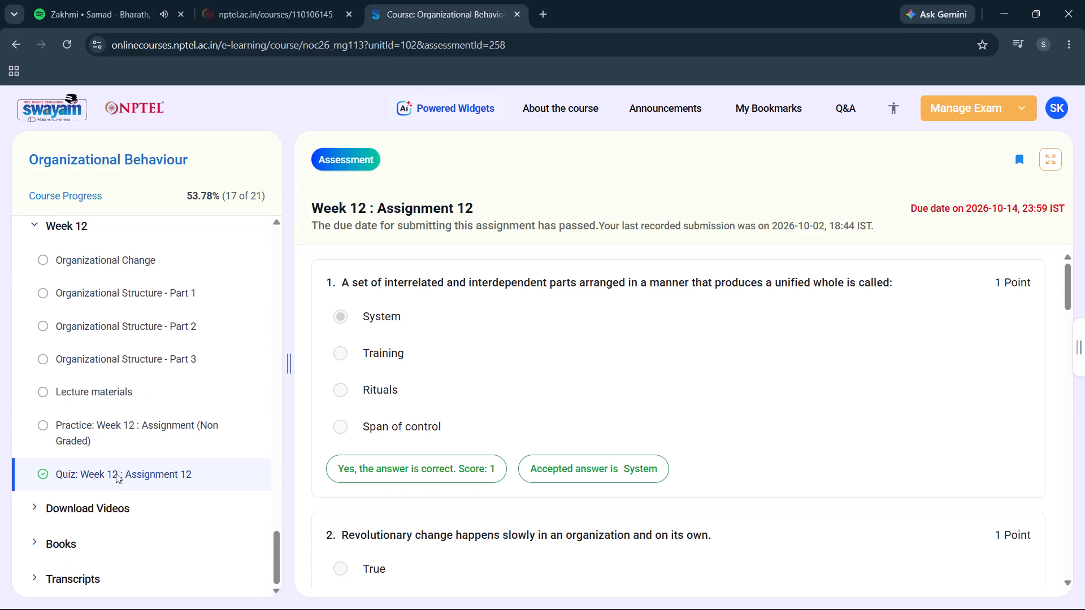
drag(0, 86, 1010, 609)
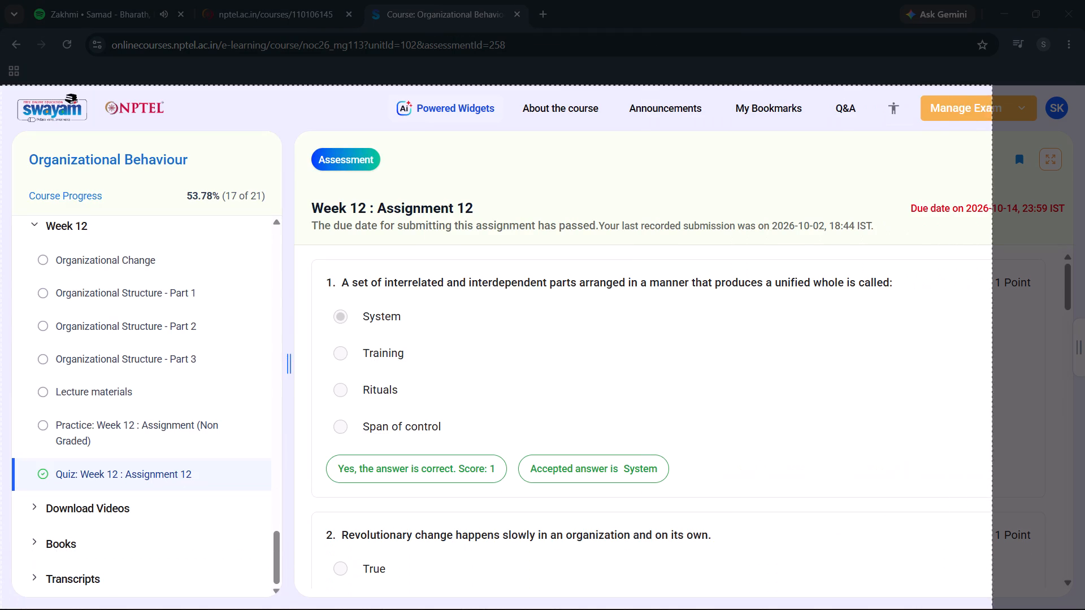
drag(1010, 609, 1084, 609)
click(428, 42)
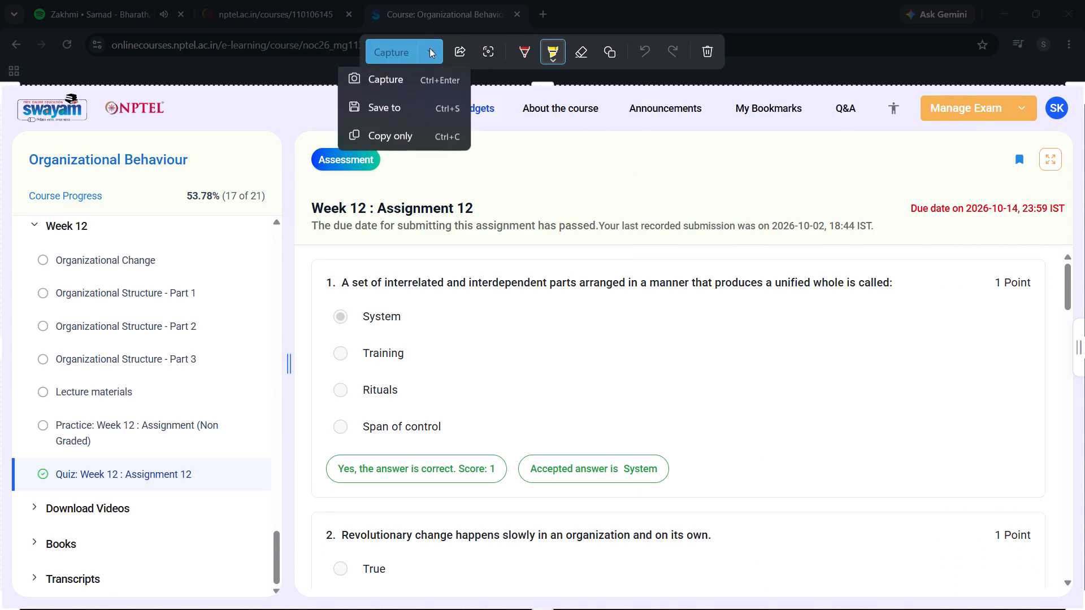
Save the Week 12 : Assignment 12 snip as "OB12" in the Downloads folder.
click(434, 109)
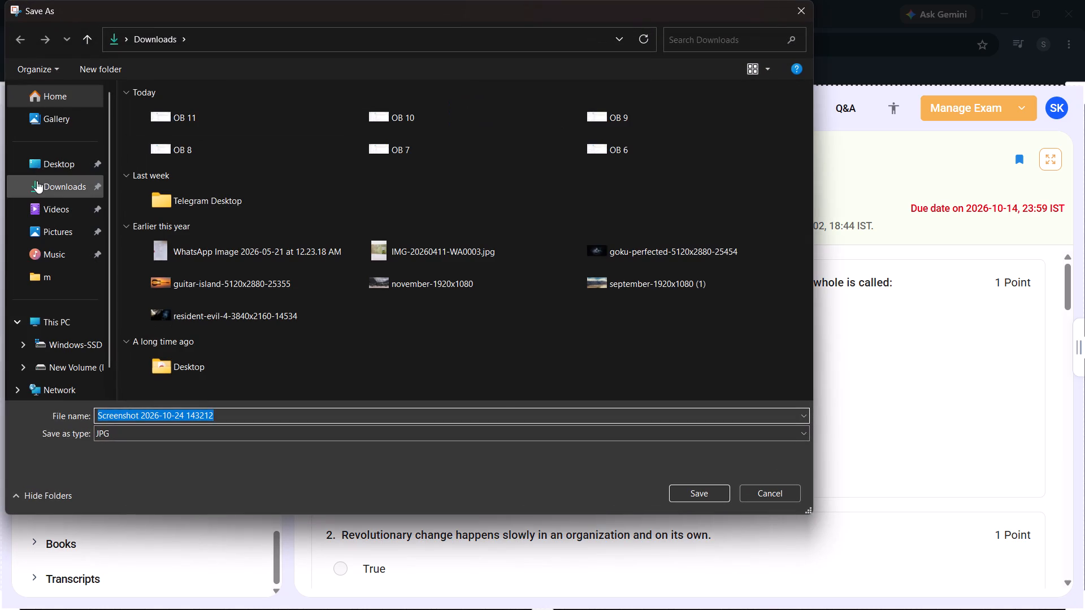
click(36, 178)
click(228, 412)
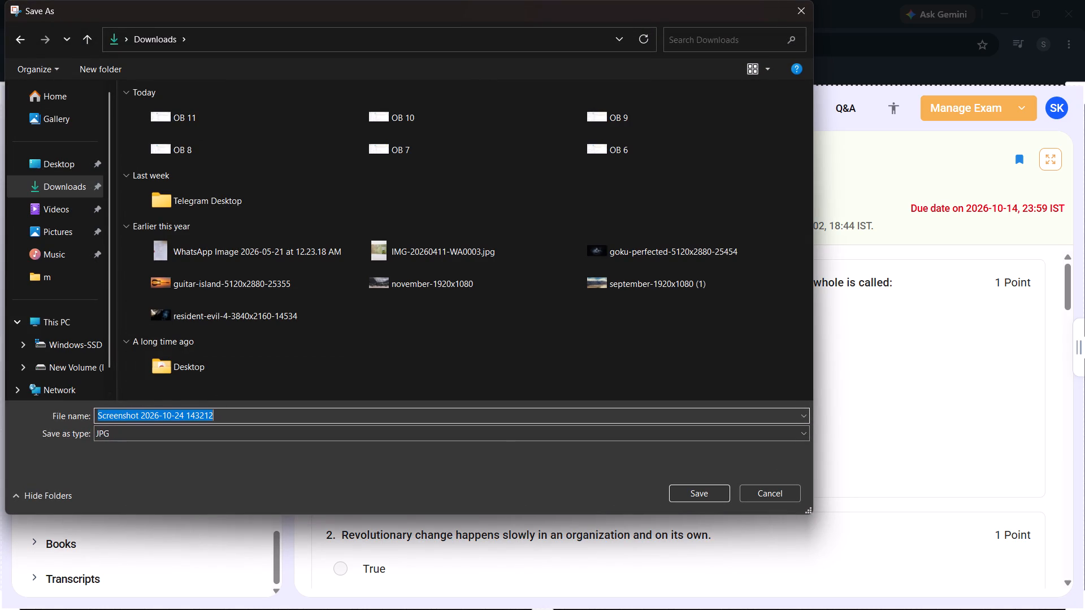
key(BackSpace)
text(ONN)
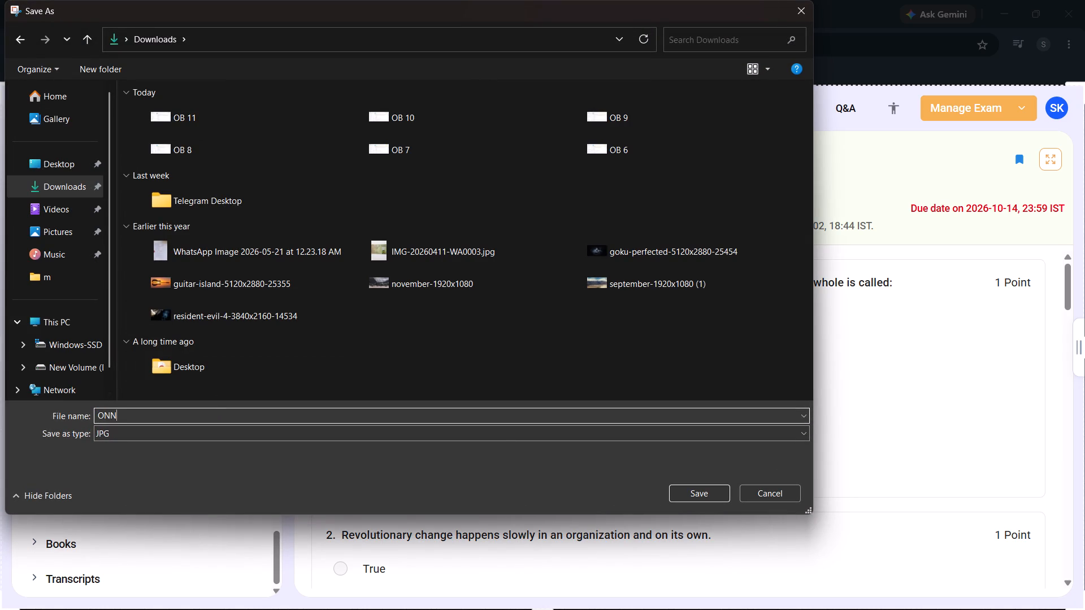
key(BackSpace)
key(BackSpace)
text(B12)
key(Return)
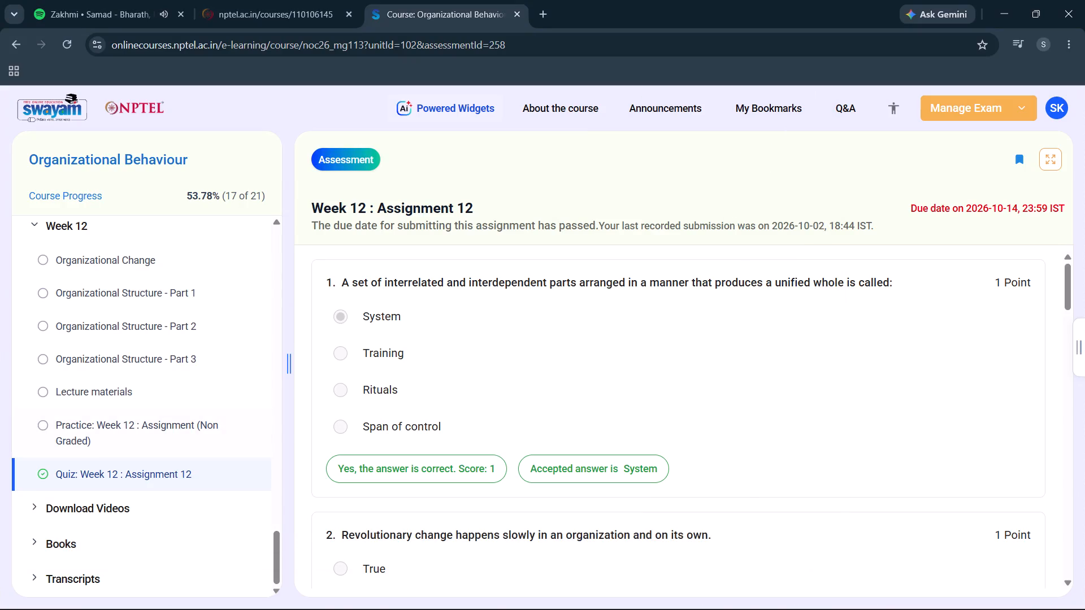
Sign out of the SWAYAM account.
click(1065, 112)
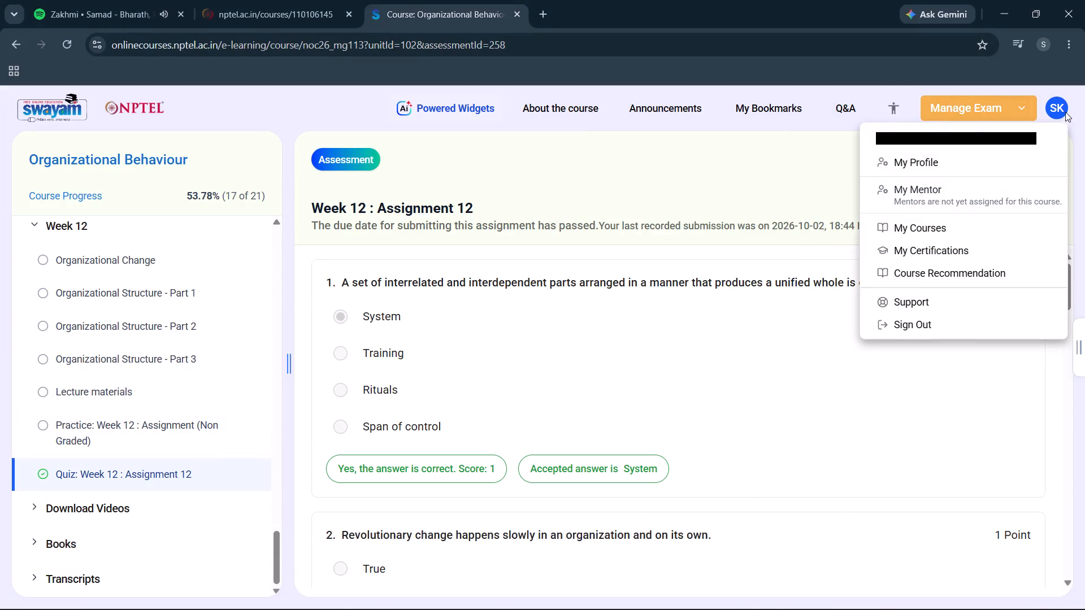
click(909, 319)
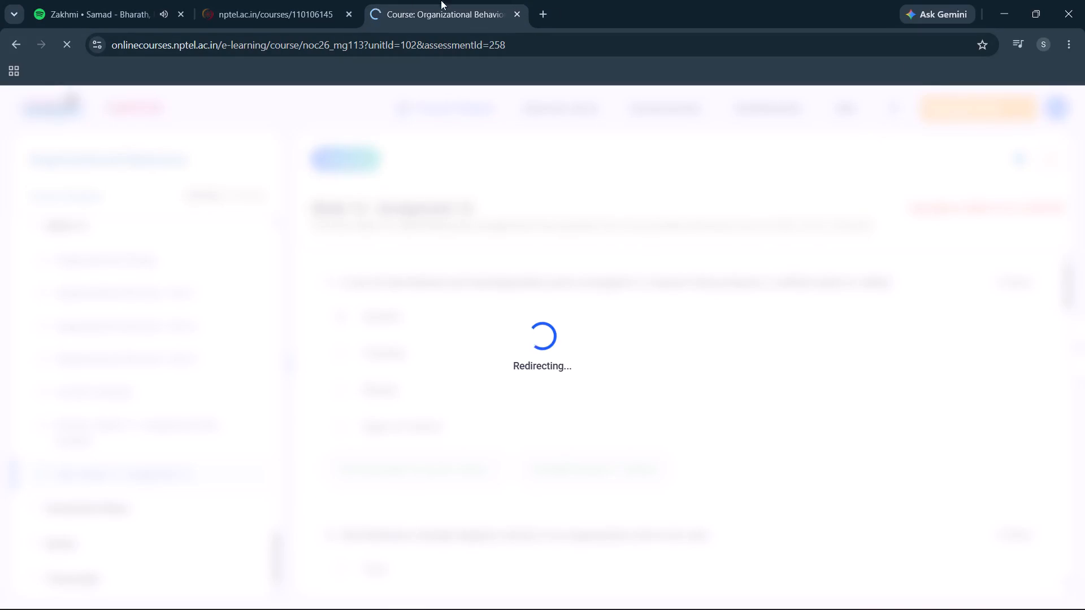
Close the SWAYAM page and the NPTEL Organizational Behaviour course page.
click(518, 16)
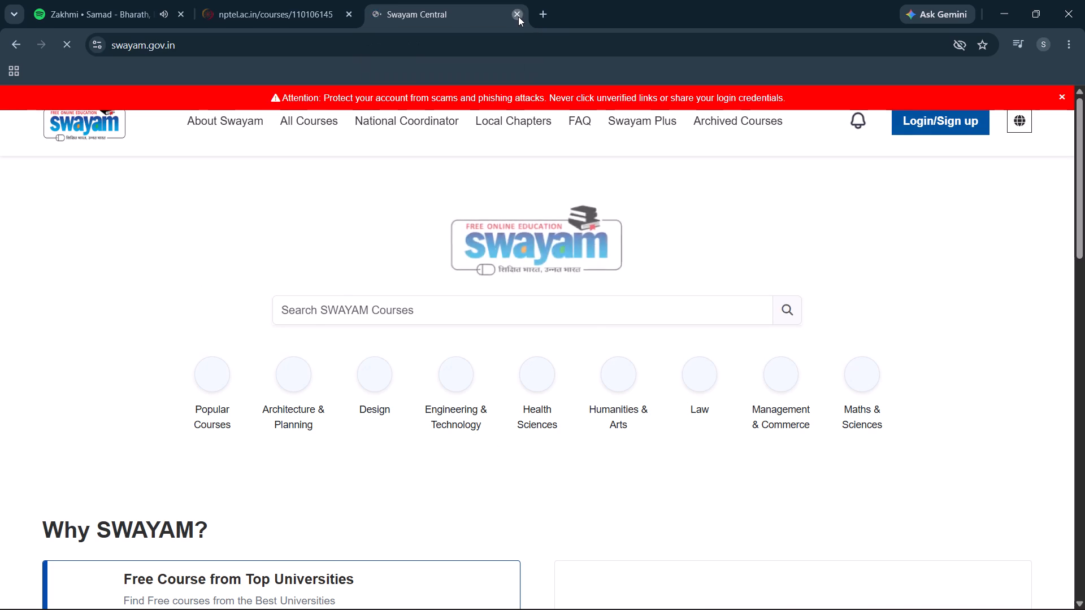
click(350, 12)
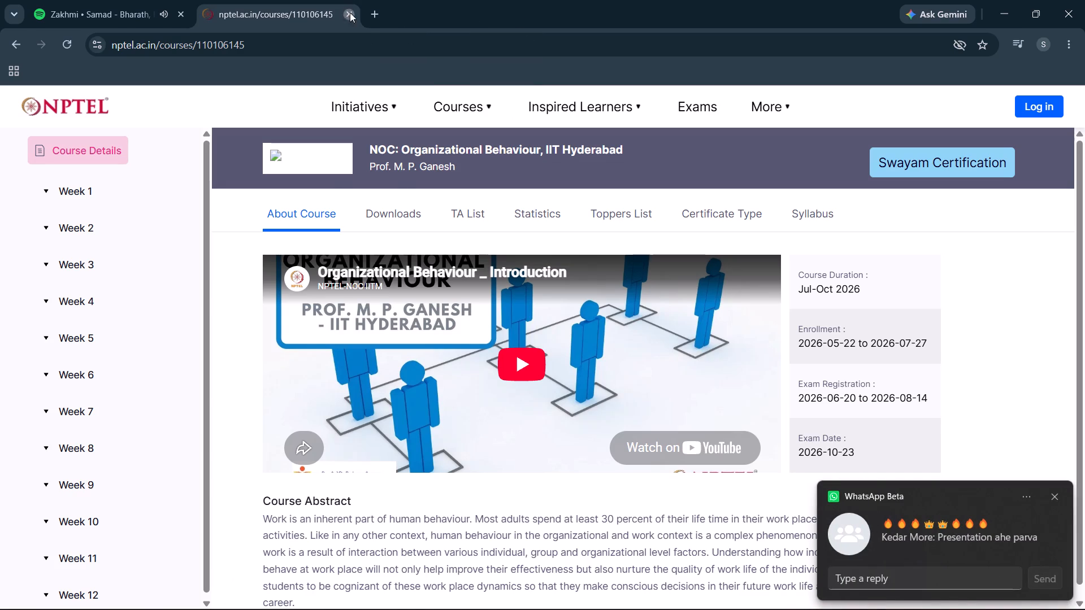
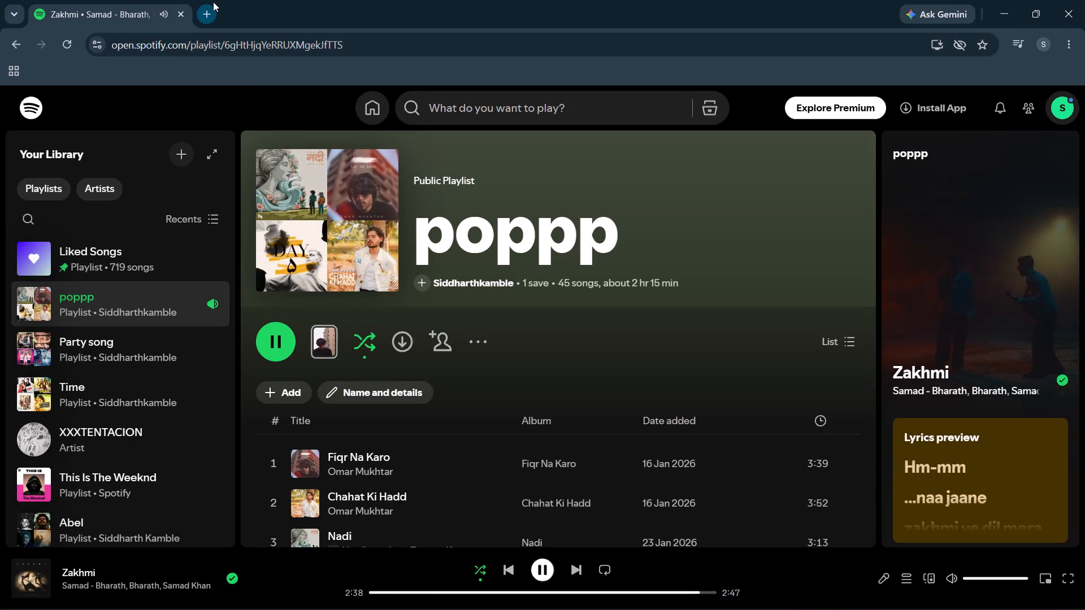
Open Google Drive in a new browser tab and close the floating Spotify mini player.
key(ctrl+t)
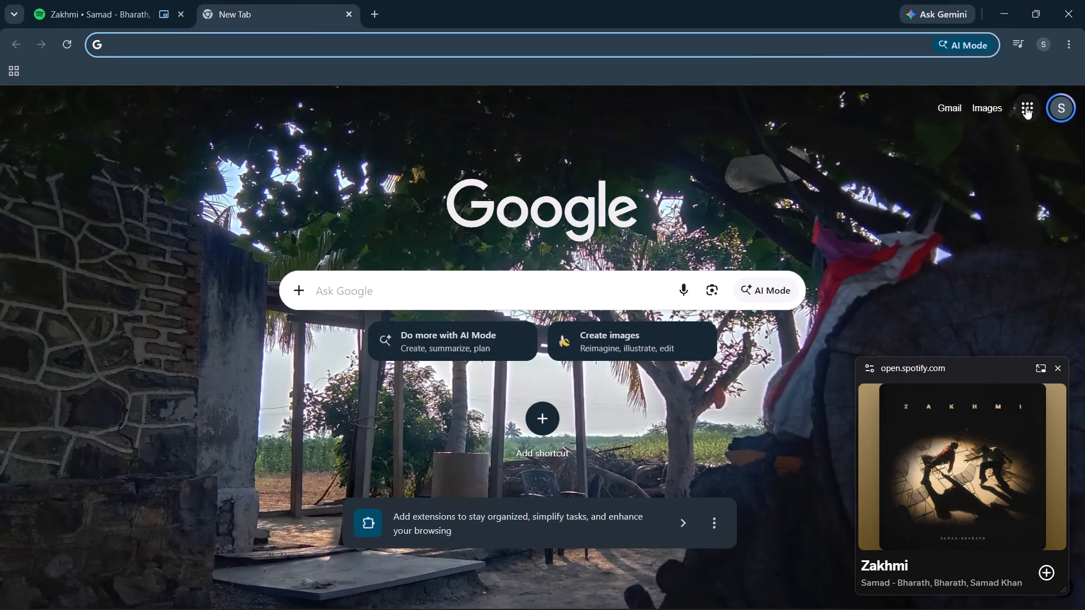
click(1026, 107)
click(973, 205)
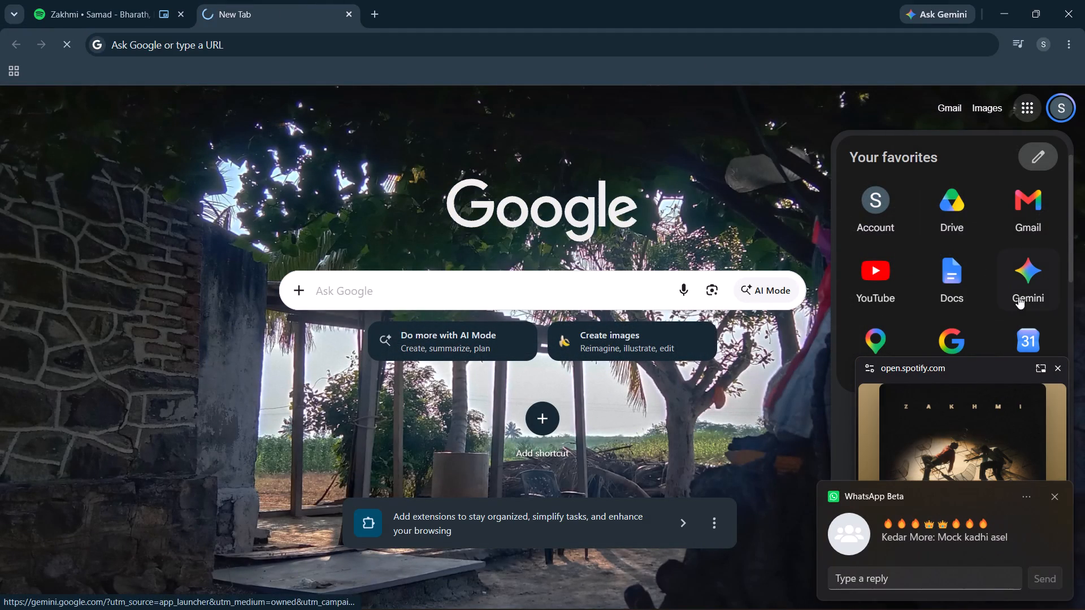
click(1062, 364)
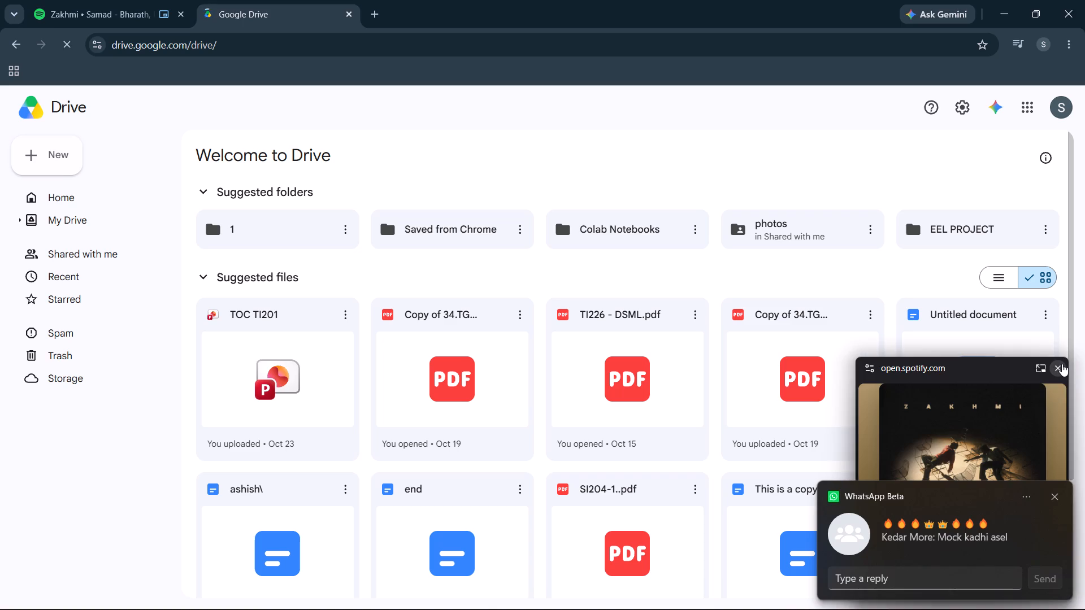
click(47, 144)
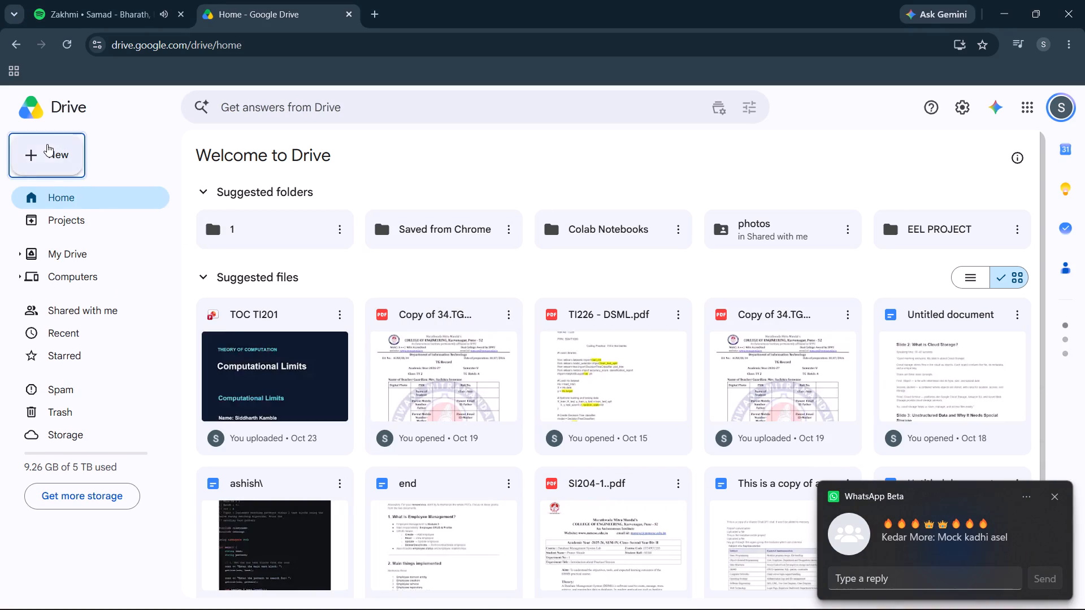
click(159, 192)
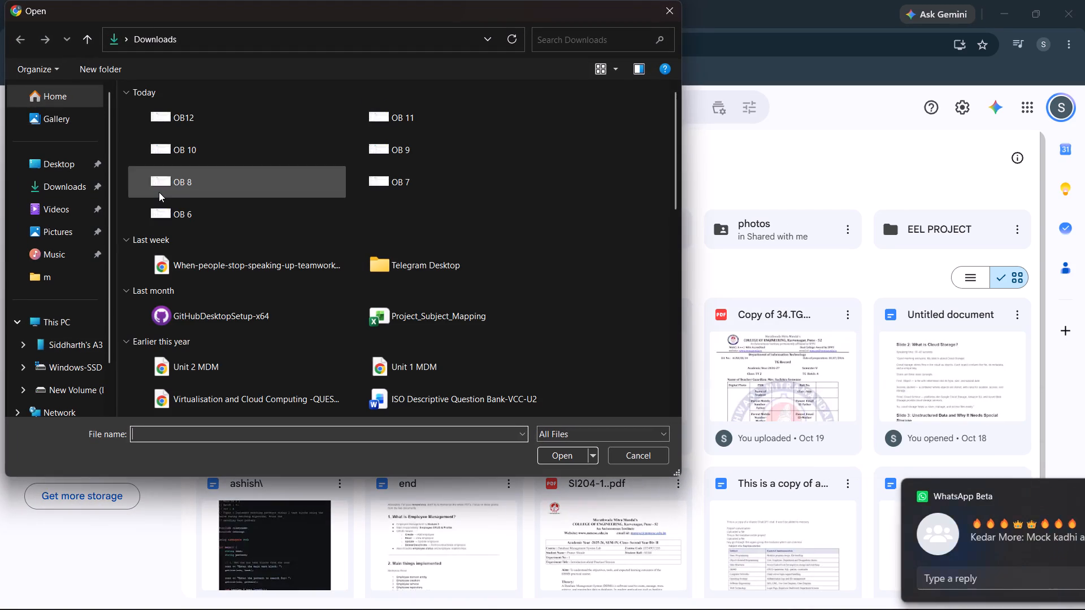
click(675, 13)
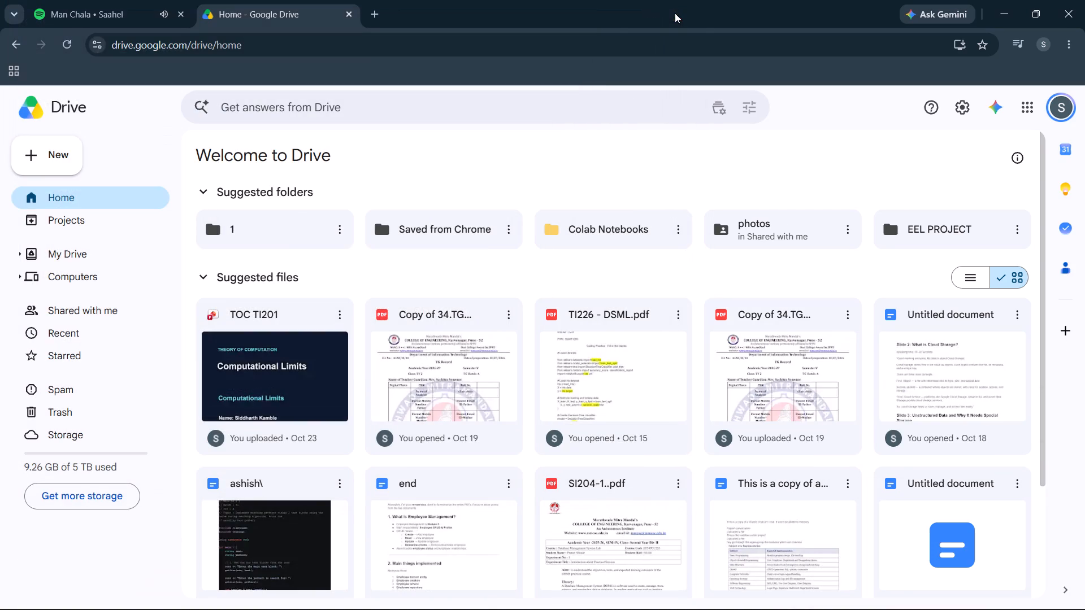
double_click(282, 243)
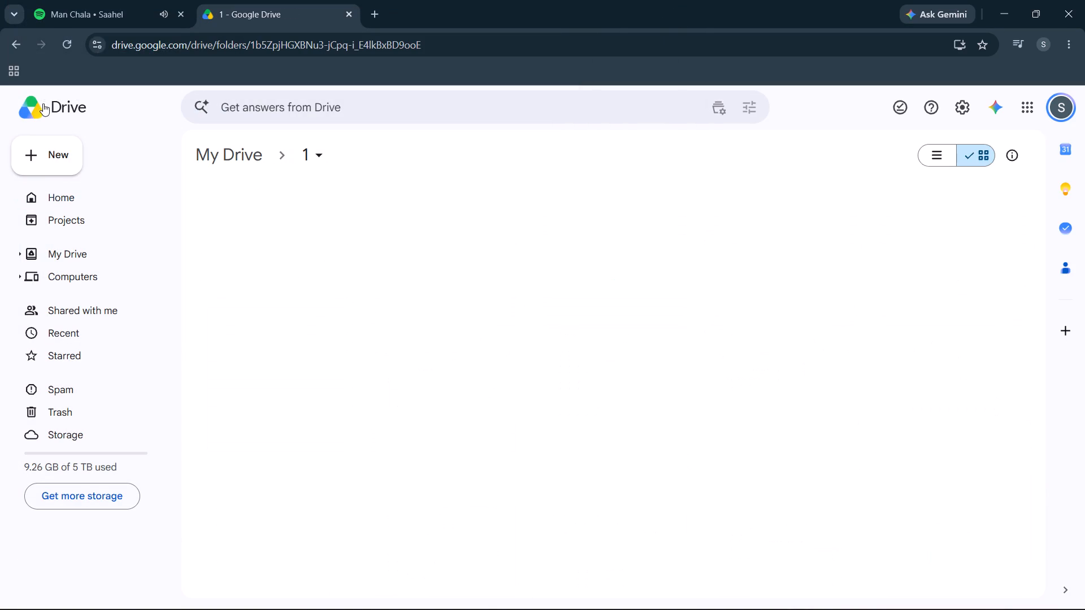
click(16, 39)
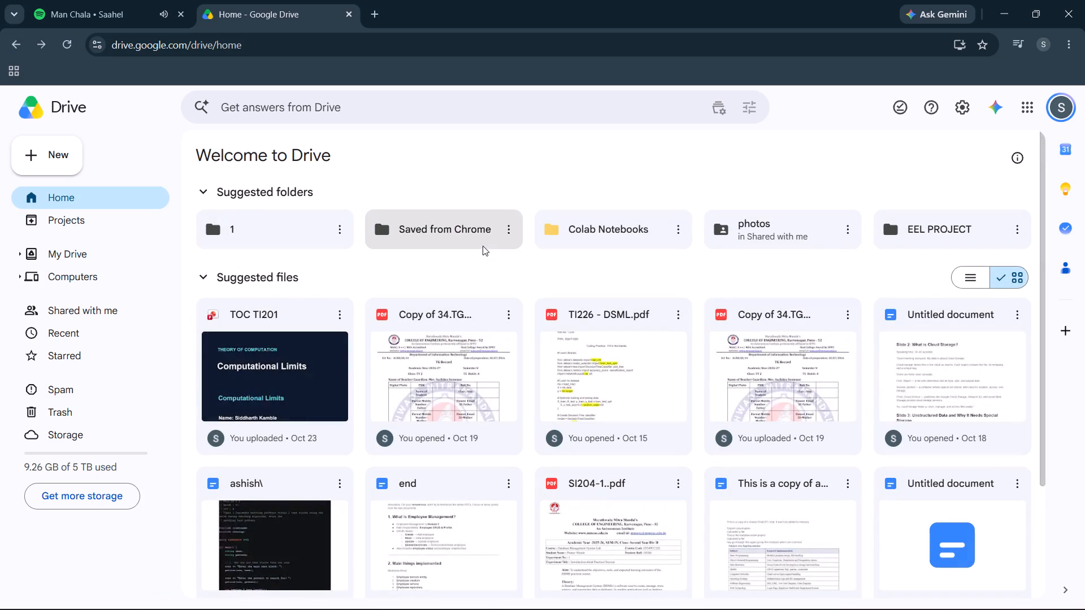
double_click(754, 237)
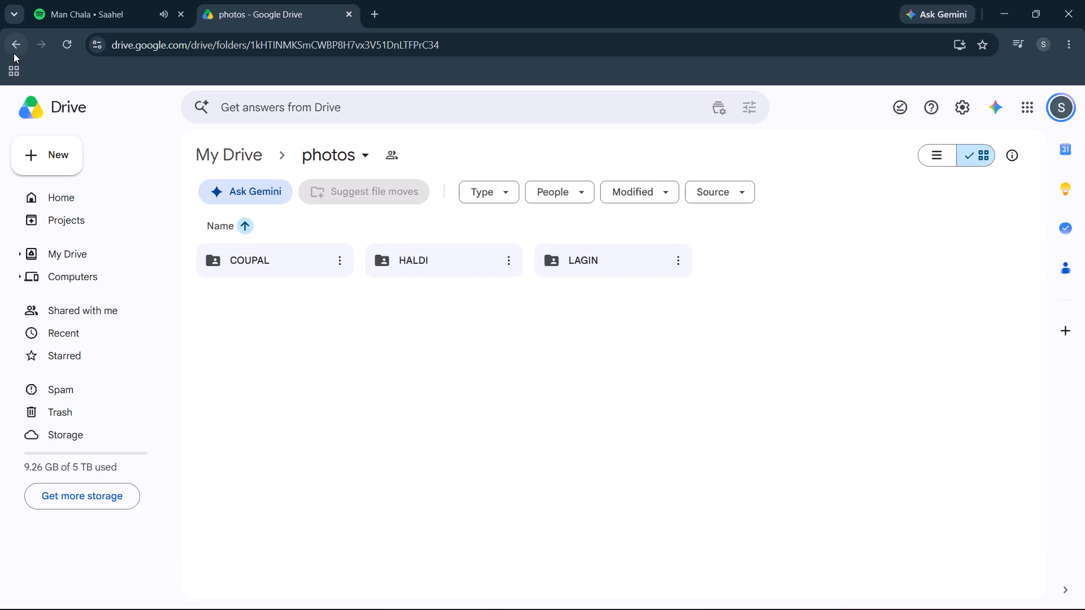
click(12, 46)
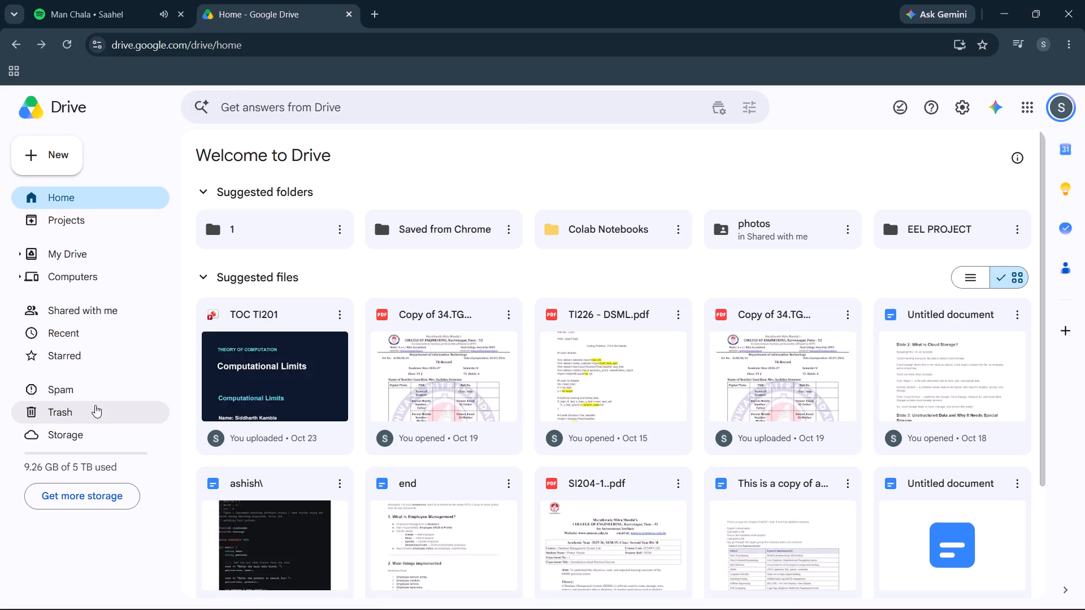
Upload the seven assignment screenshots, OB 6 through OB12, from the Downloads folder into the Drive folder "1".
double_click(302, 229)
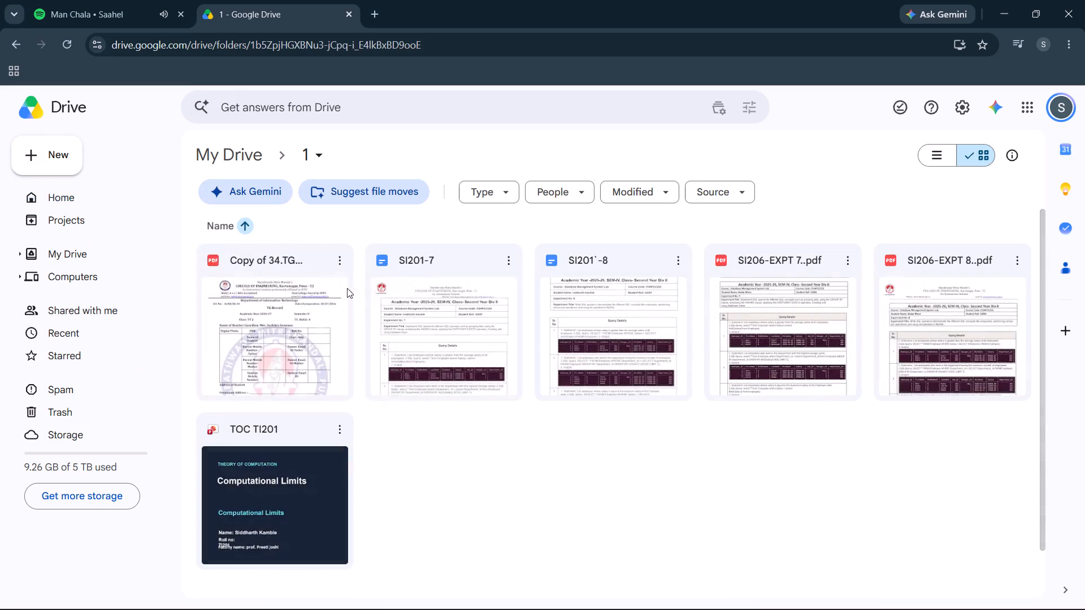
ctrl+click(470, 518)
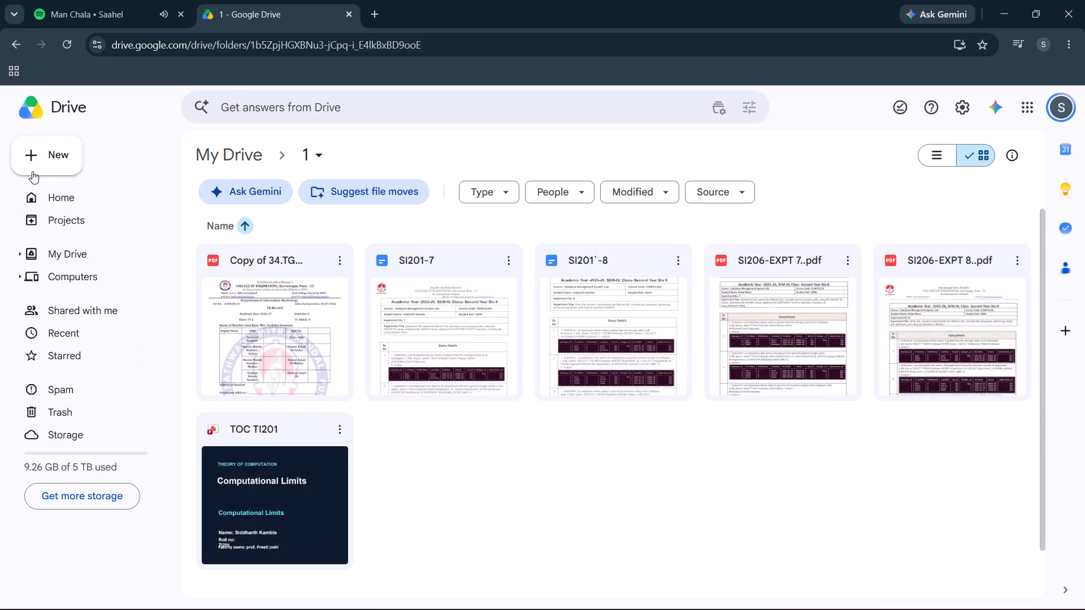
click(30, 170)
click(119, 189)
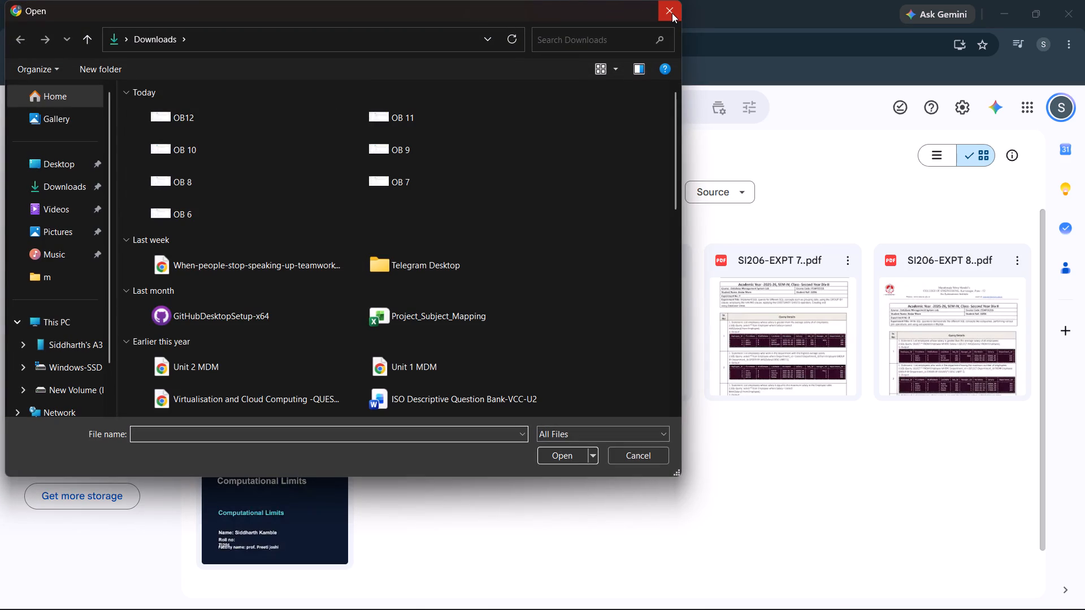
drag(484, 201, 183, 120)
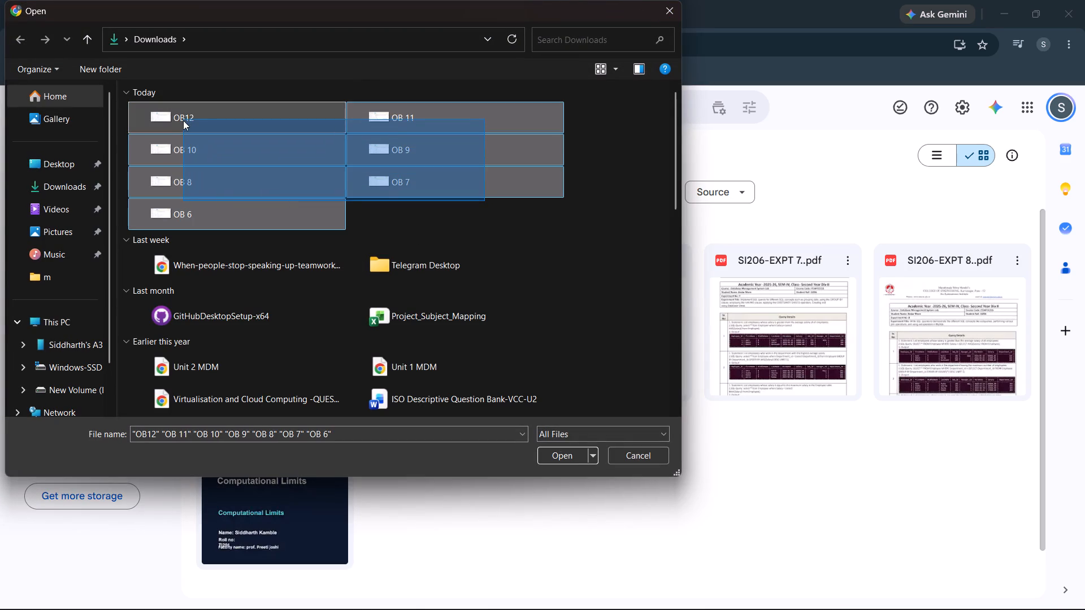
key(Return)
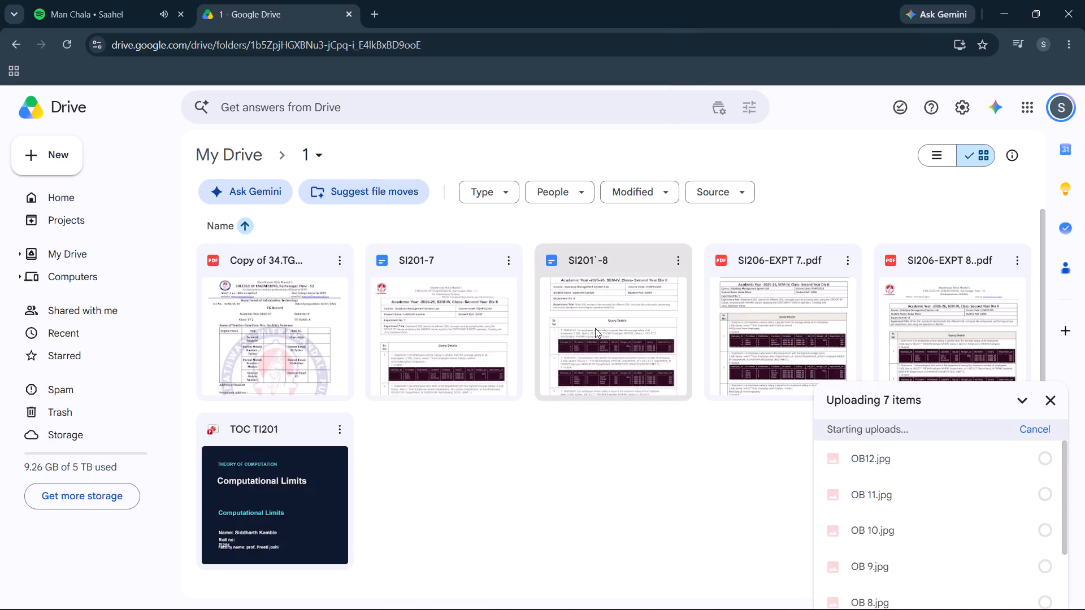
scroll(752, 533, right, 1)
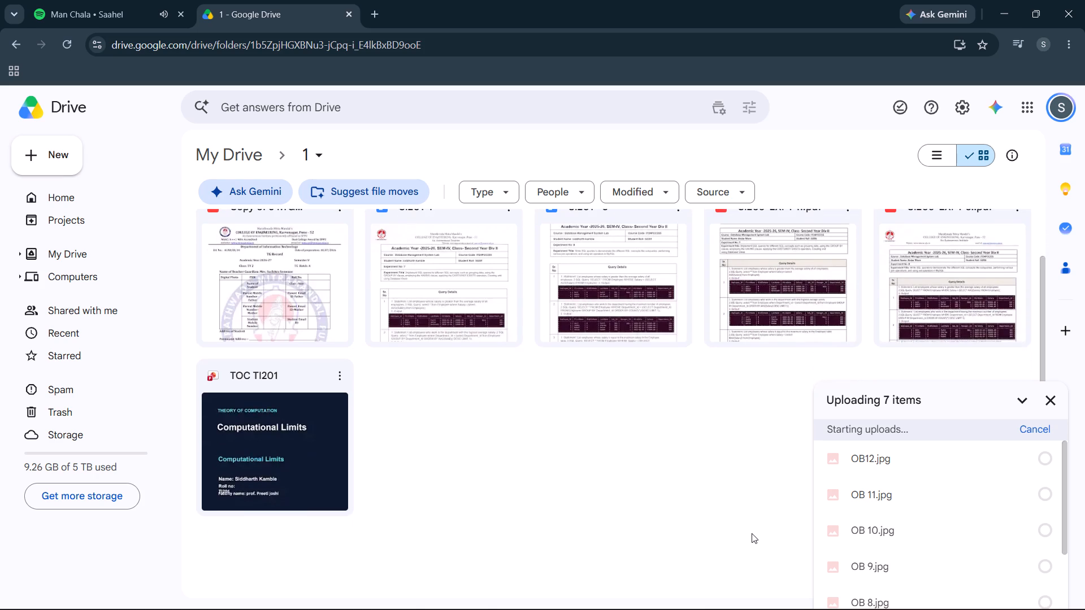
scroll(752, 533, right, 1)
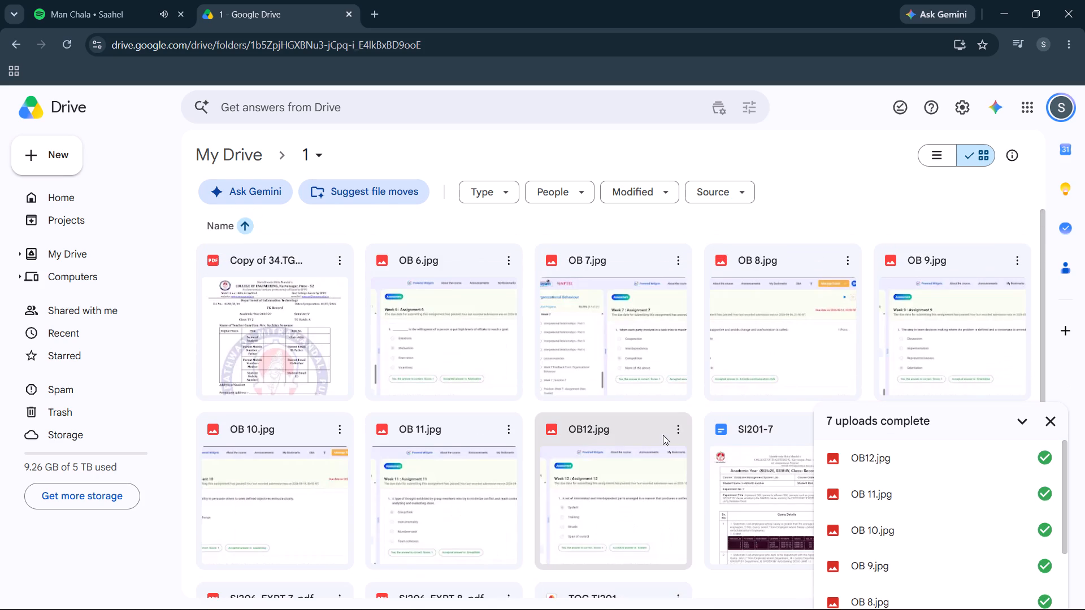
Share OB12.jpg by setting its general access to "Anyone with the link".
click(679, 430)
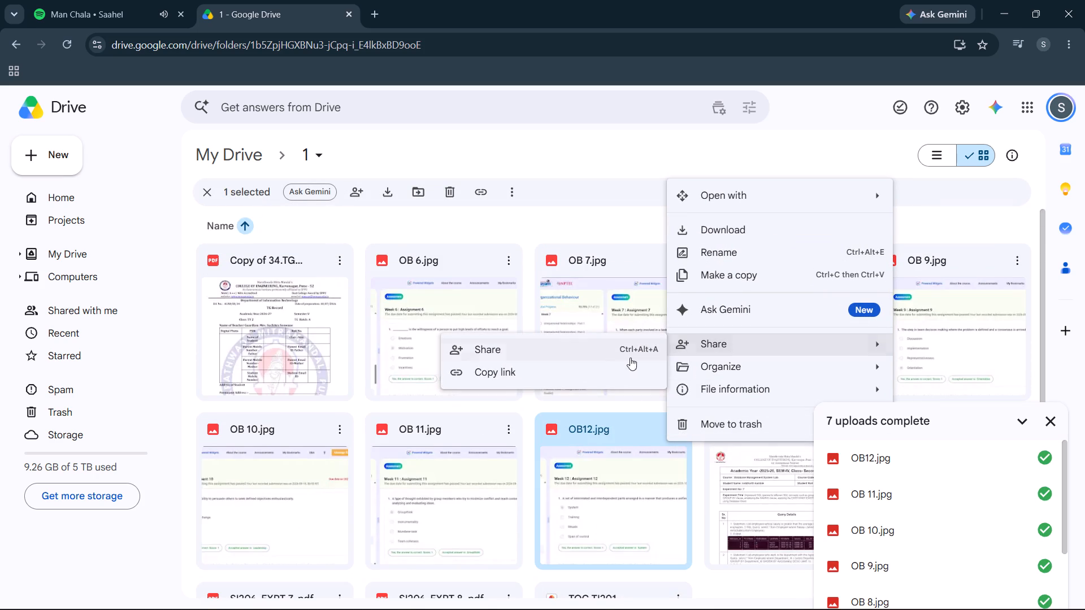
click(570, 346)
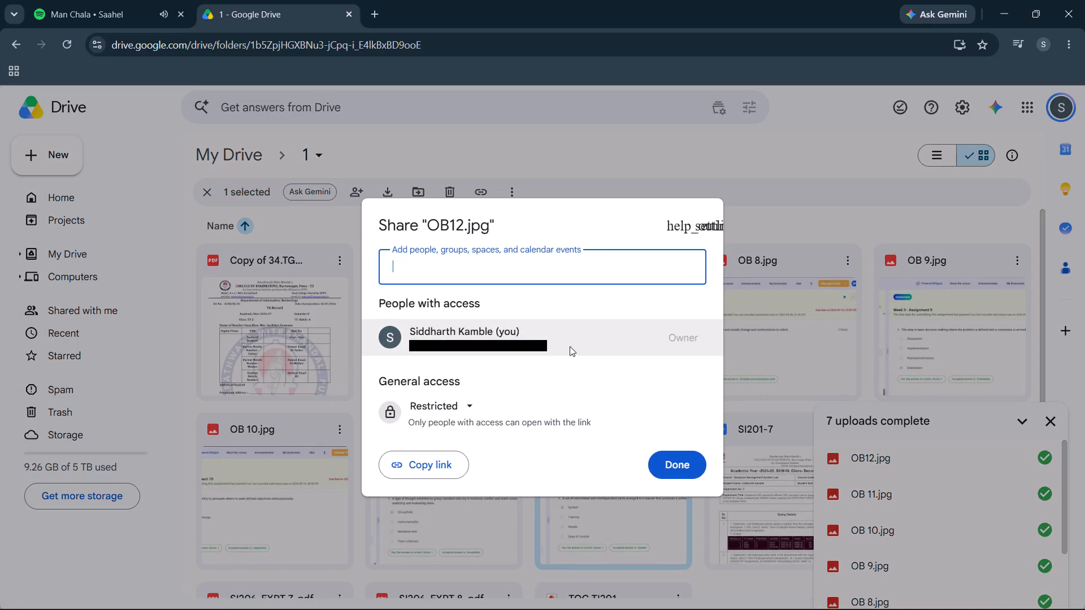
click(466, 400)
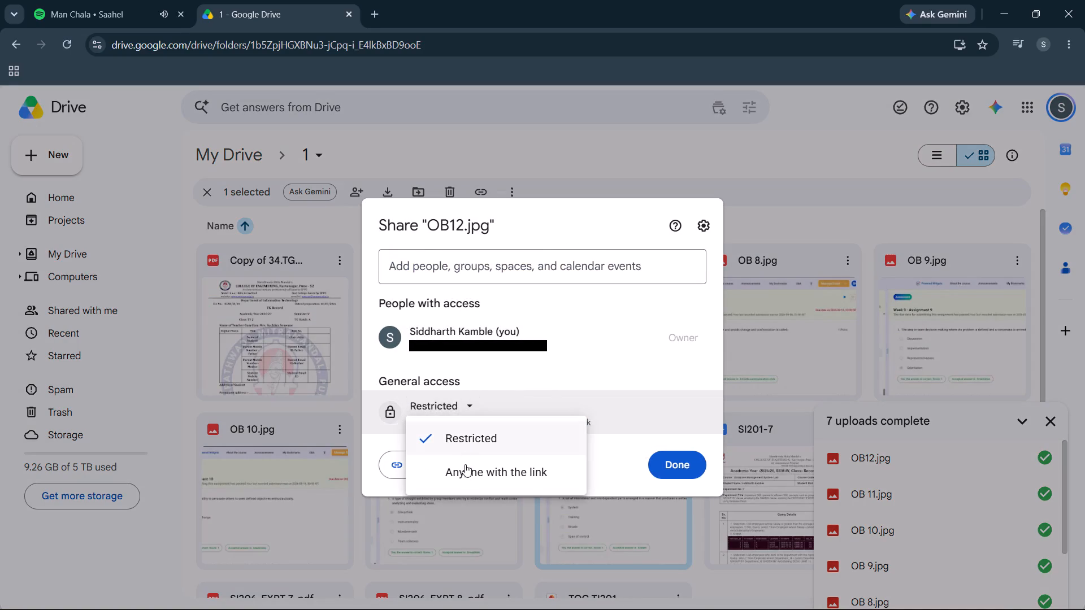
click(465, 470)
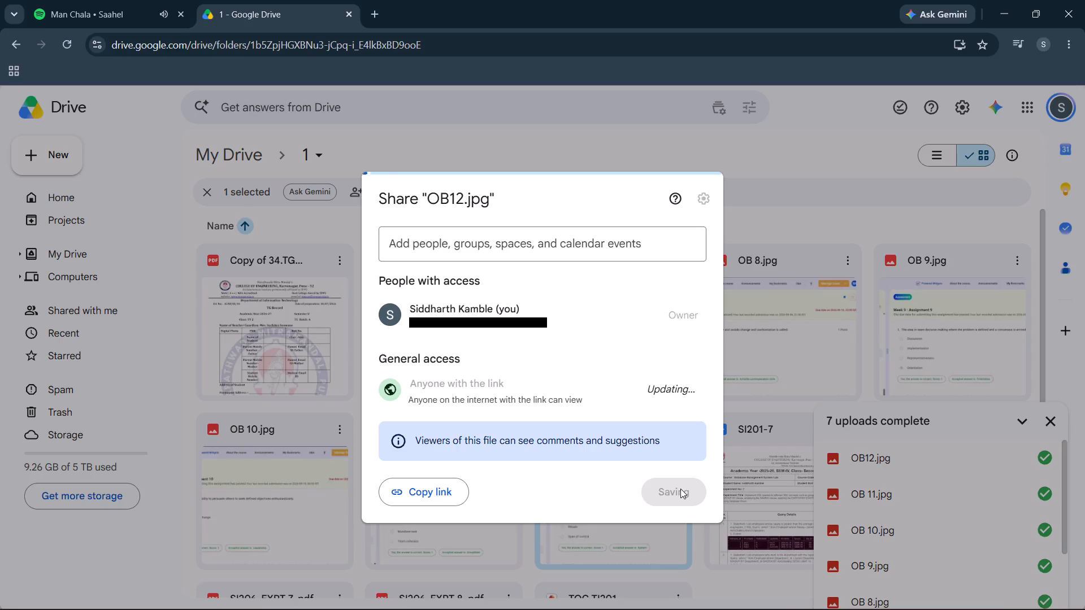
click(680, 489)
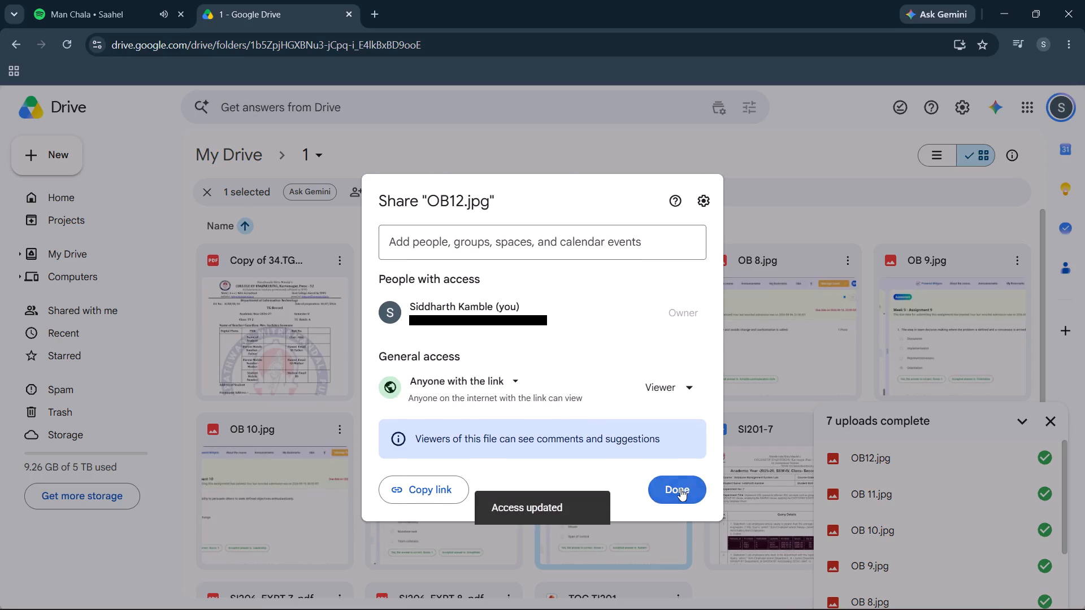
Copy the share link of OB12.jpg and close the Downloads folder window.
click(680, 434)
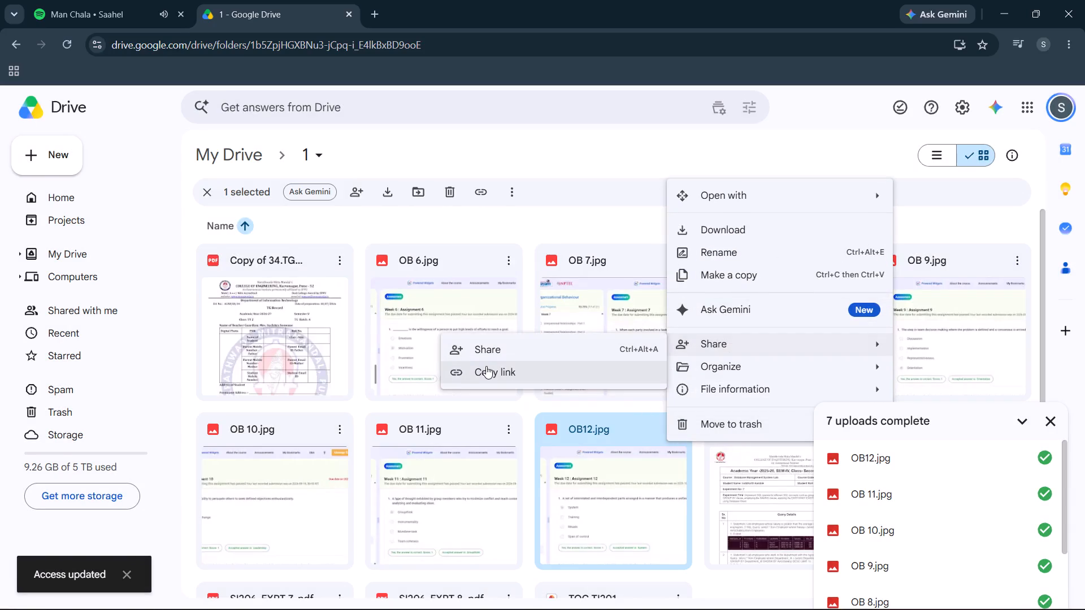
click(486, 366)
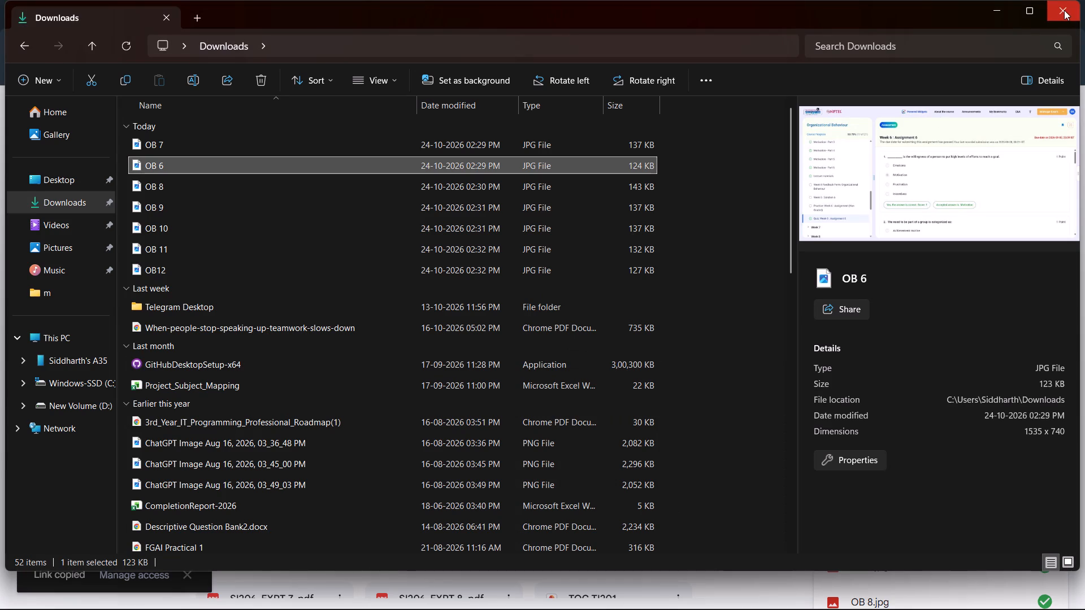
click(1064, 10)
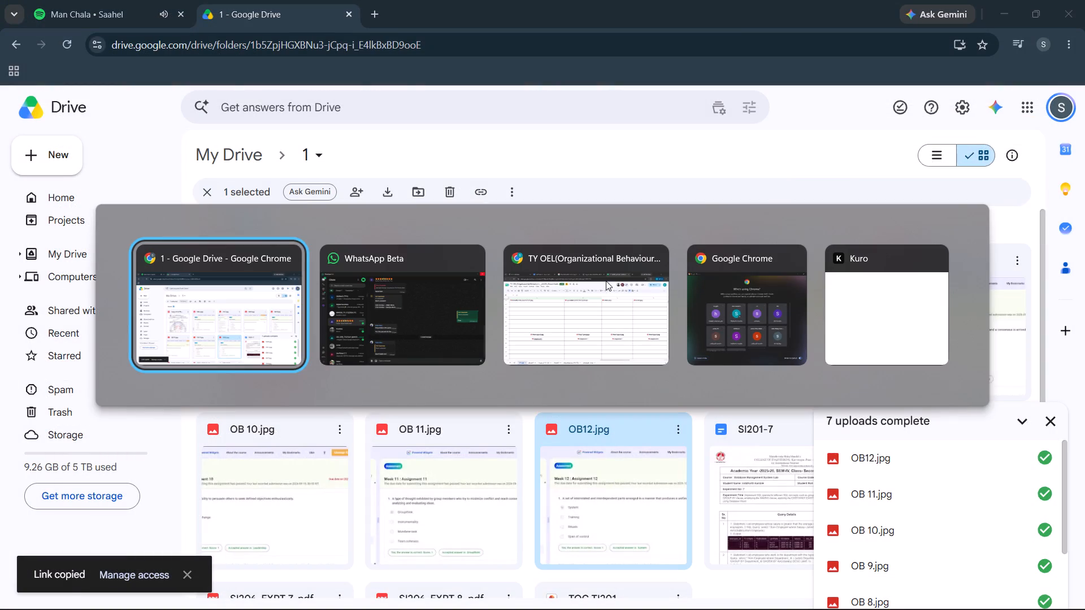
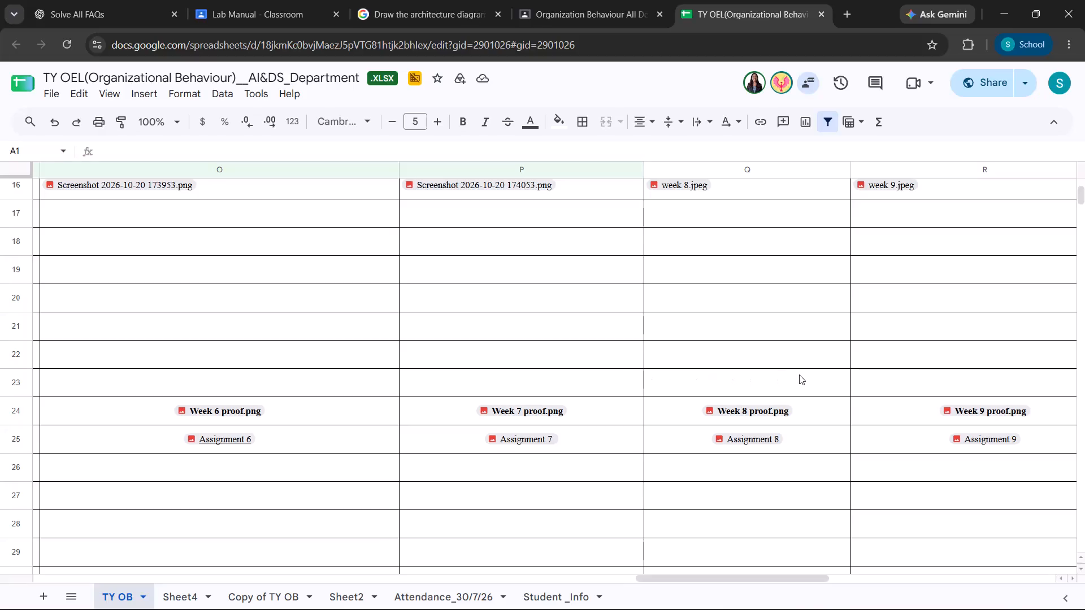
Look across the weekly assignment columns of the TY OB sheet to locate the week 12 column.
scroll(799, 374, left, 4)
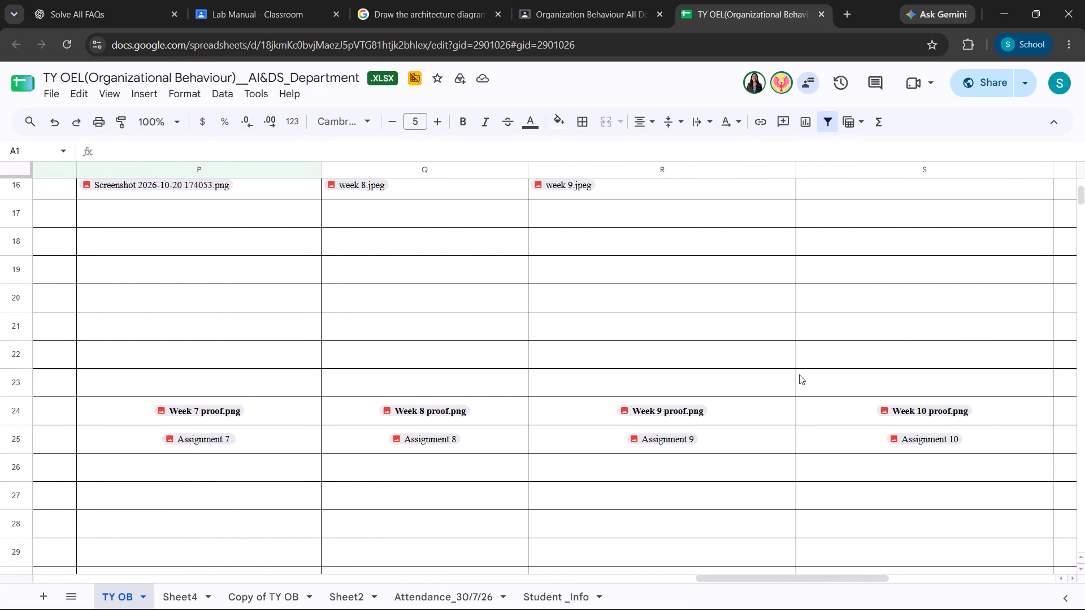
scroll(799, 374, right, 6)
scroll(799, 374, up, 1)
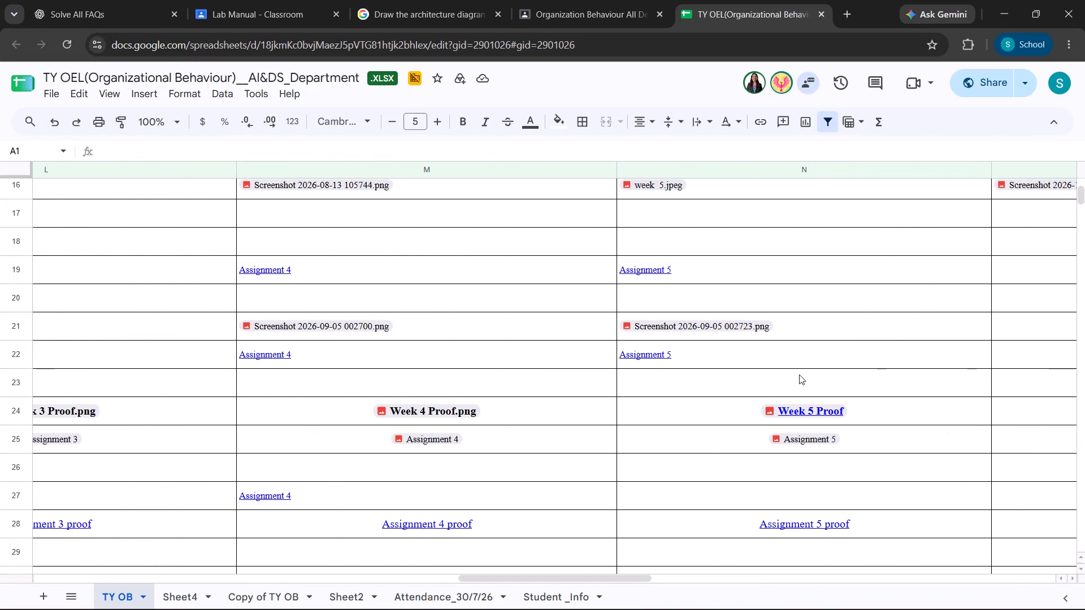
scroll(799, 374, up, 1)
scroll(799, 374, left, 2)
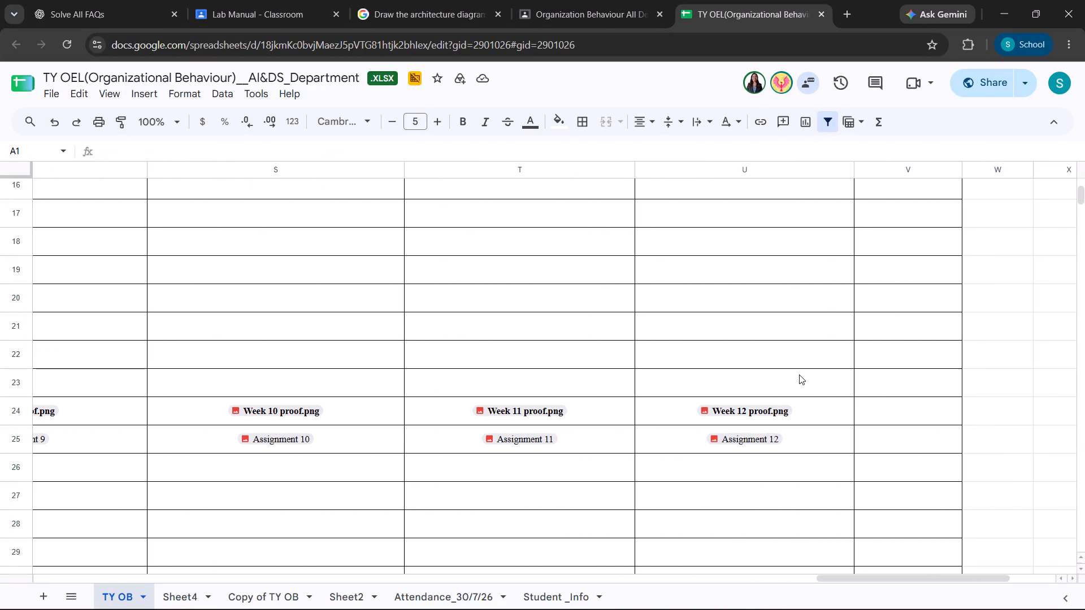
scroll(799, 374, left, 1)
scroll(662, 361, right, 5)
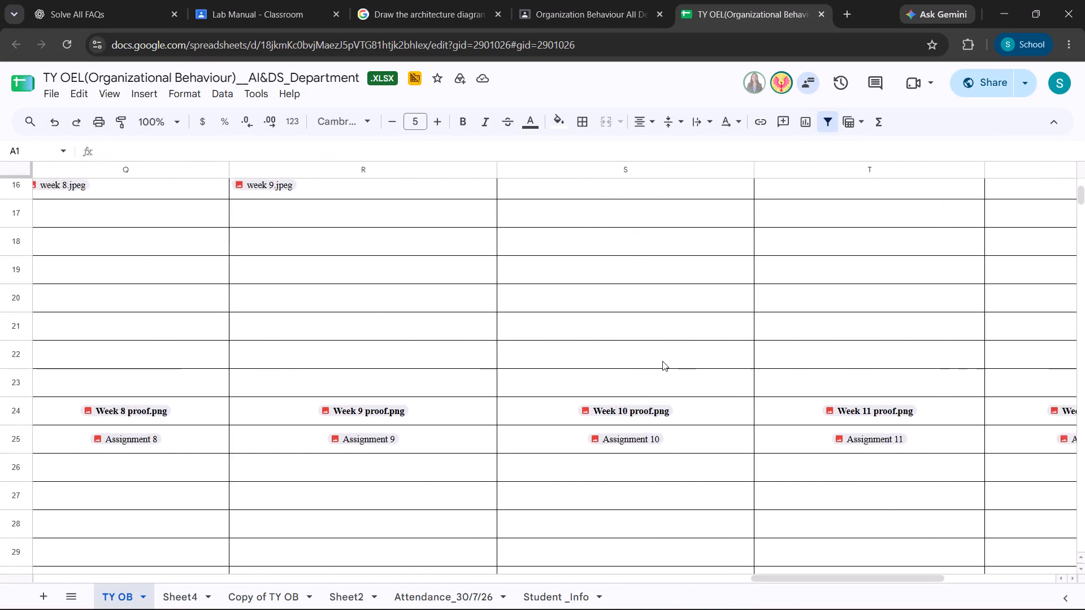
scroll(662, 361, right, 6)
scroll(662, 361, left, 1)
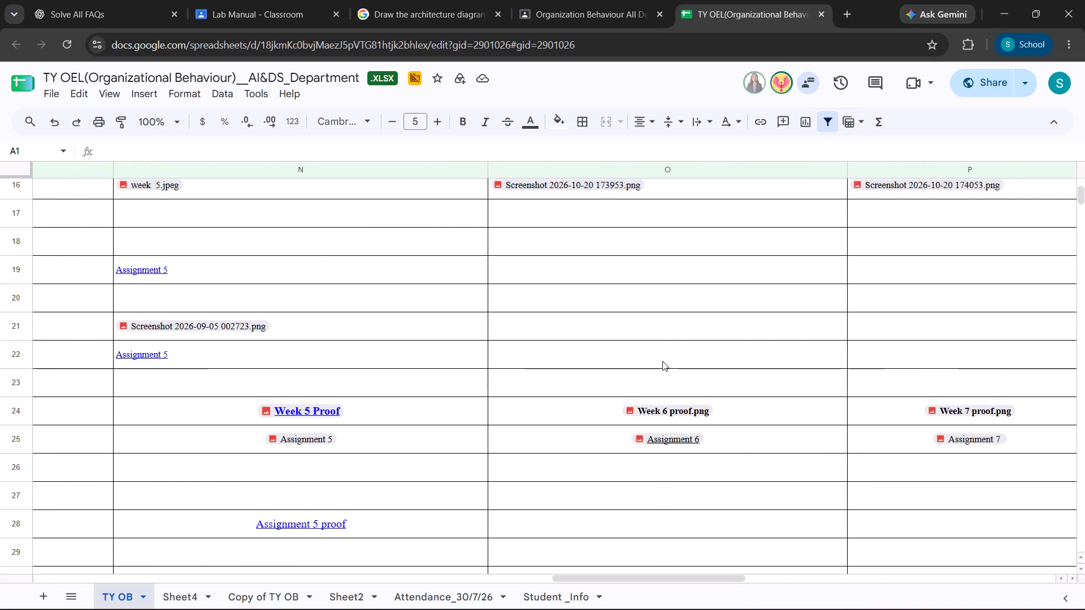
scroll(662, 361, left, 10)
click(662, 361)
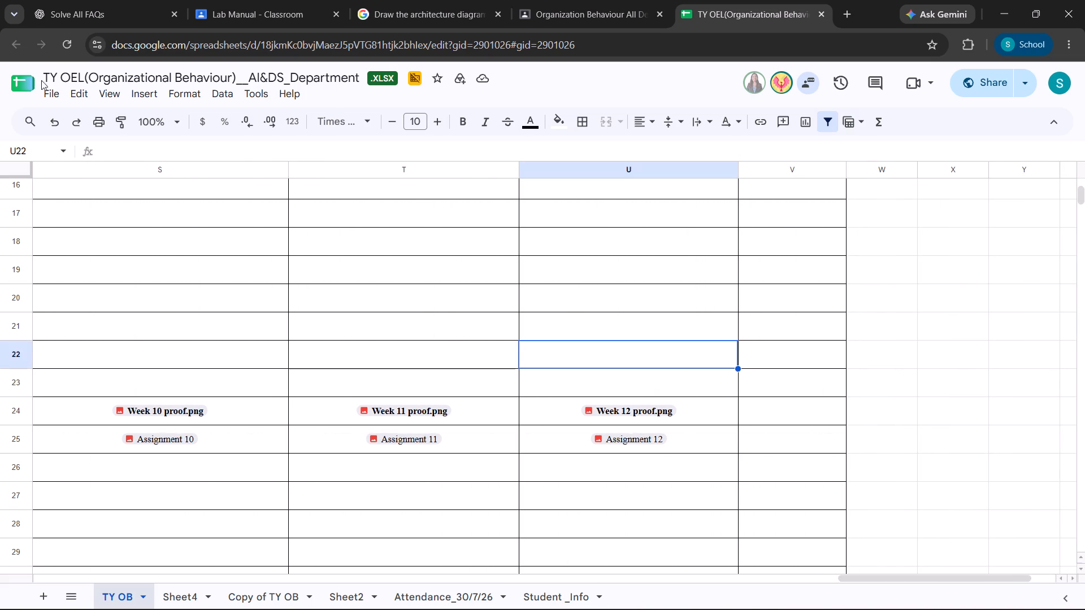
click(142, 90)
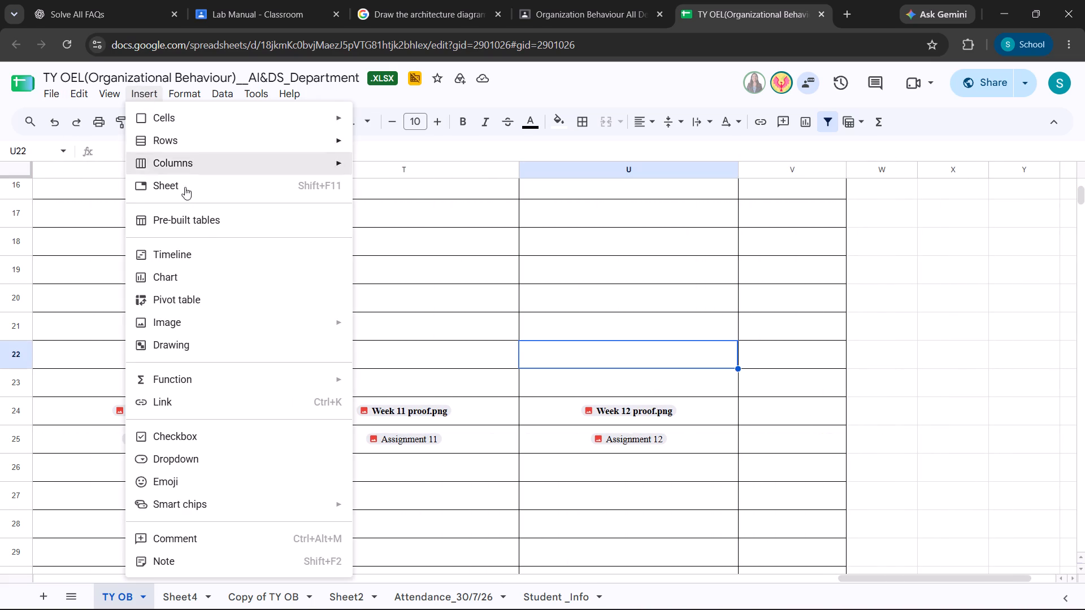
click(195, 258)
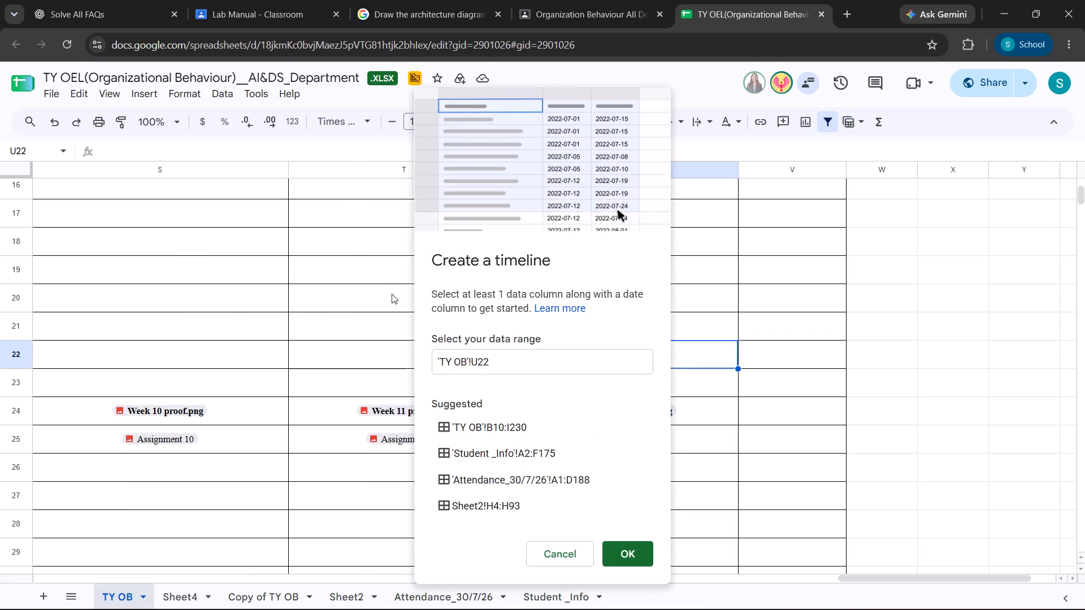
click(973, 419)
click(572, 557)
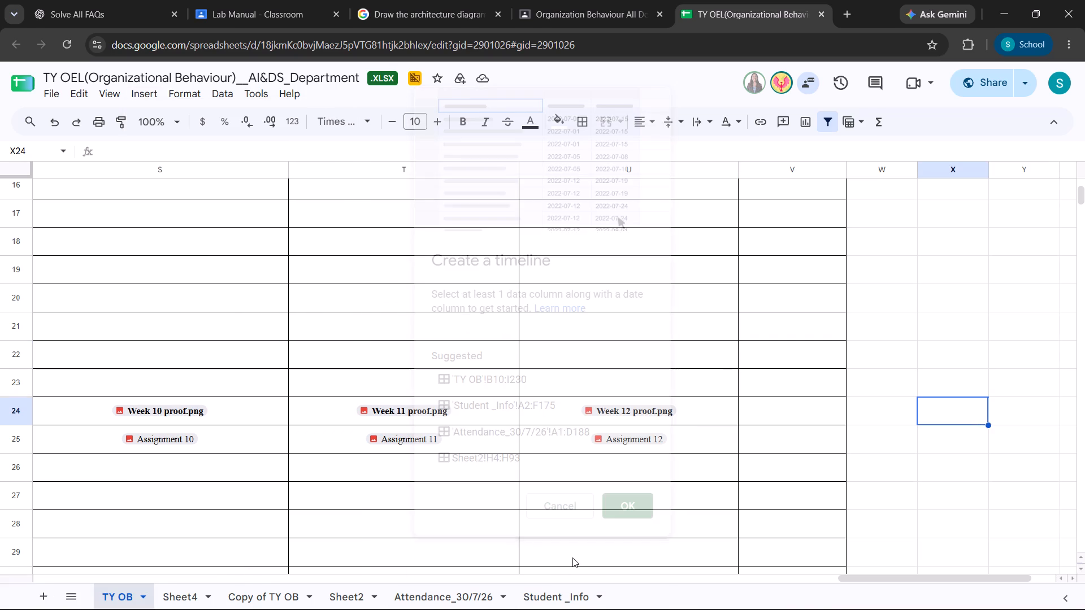
Insert a link in cell U22 with the text "assignment 12", using the copied OB12.jpg share link.
click(644, 351)
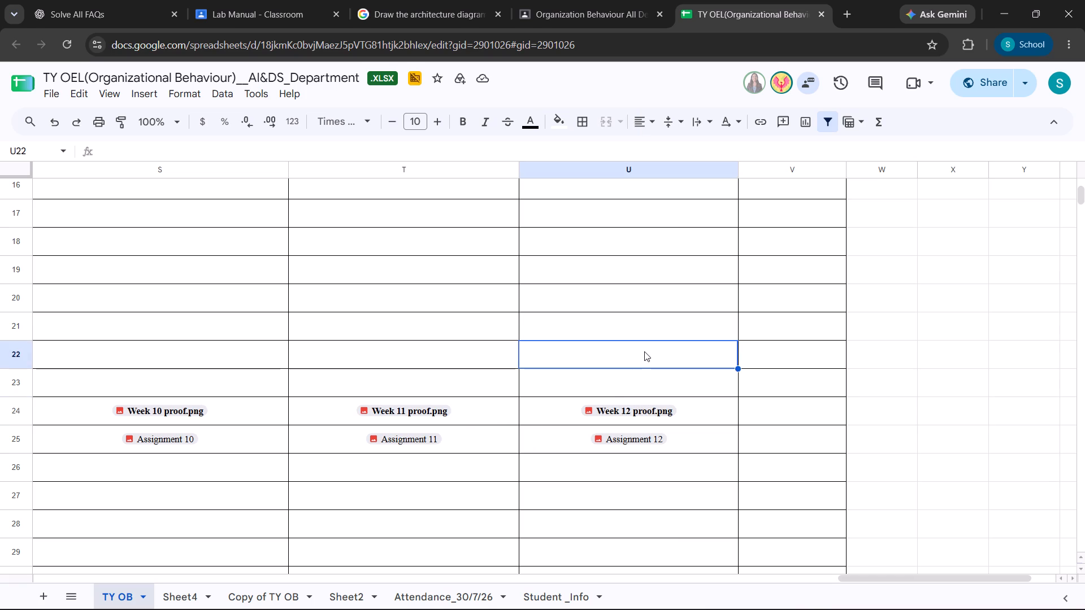
click(146, 99)
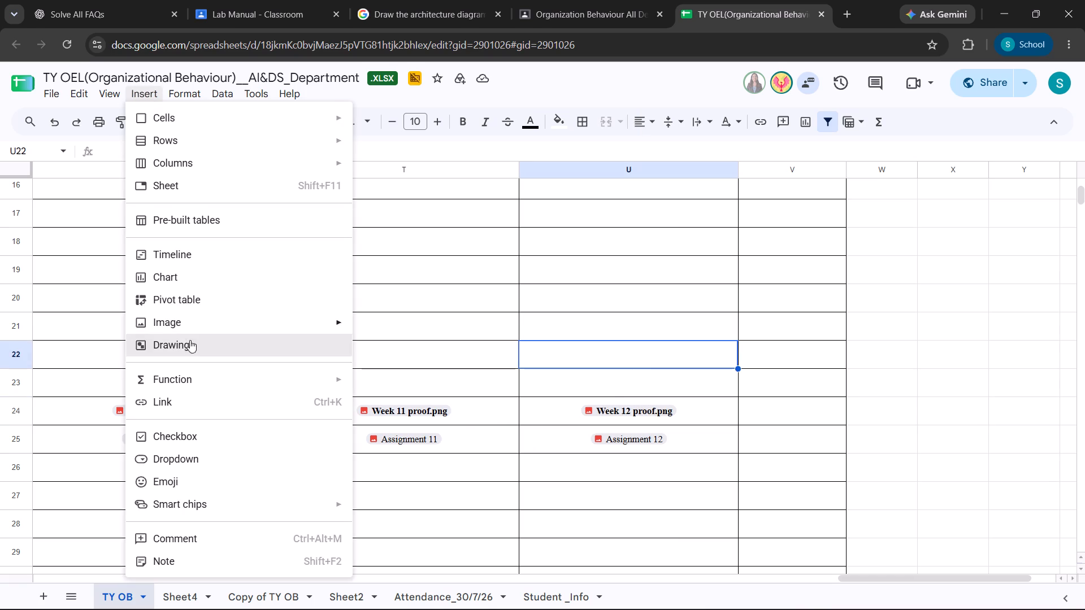
click(180, 400)
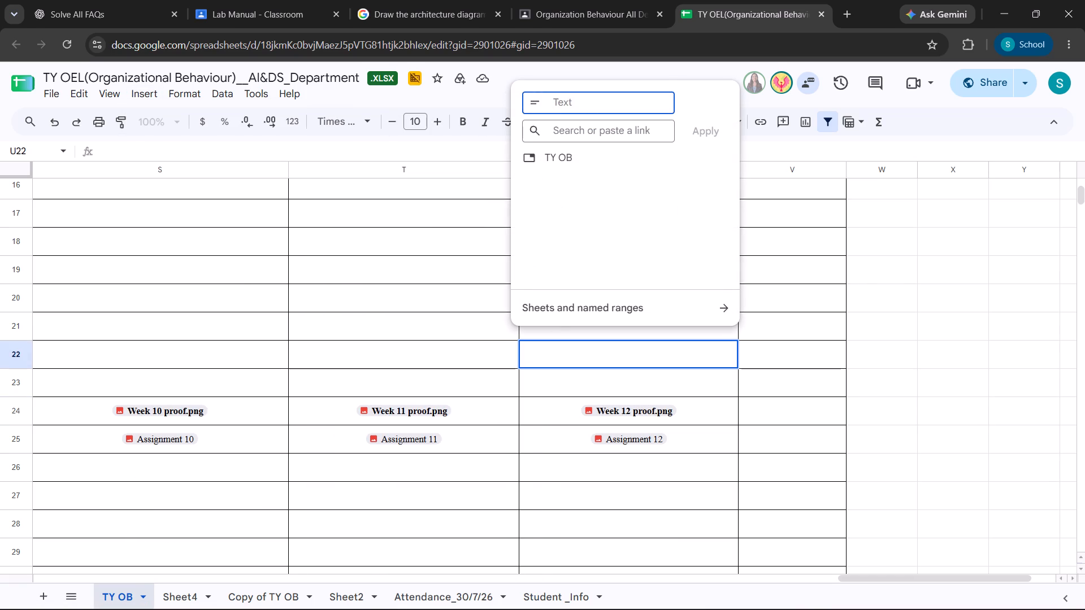
text(ss)
key(BackSpace)
key(BackSpace)
text(asii)
key(BackSpace)
key(BackSpace)
text(signment 12)
click(609, 131)
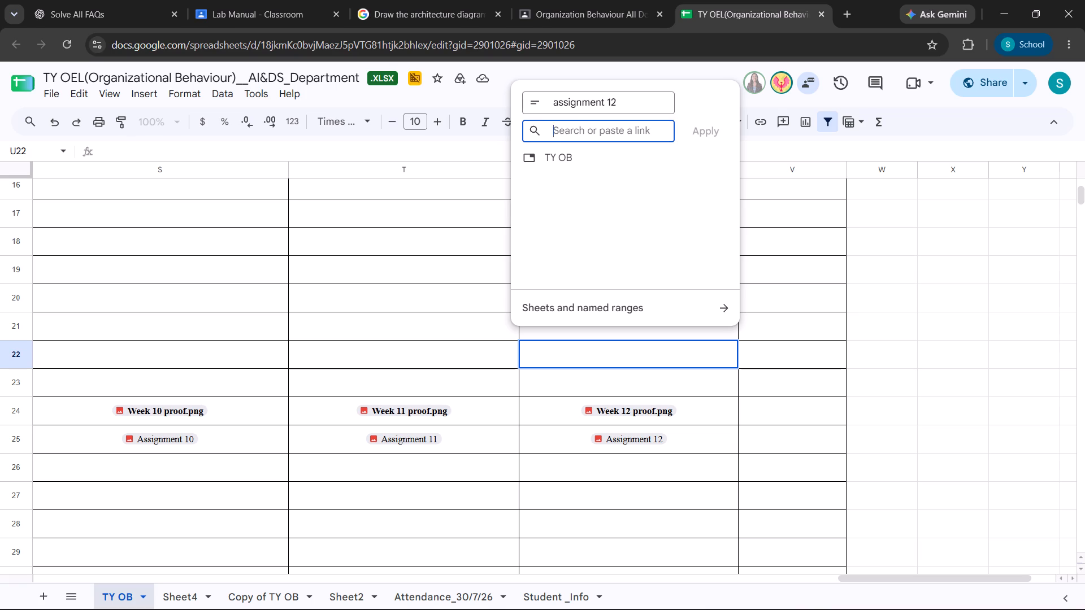
key(shift+v)
key(BackSpace)
key(ctrl+v)
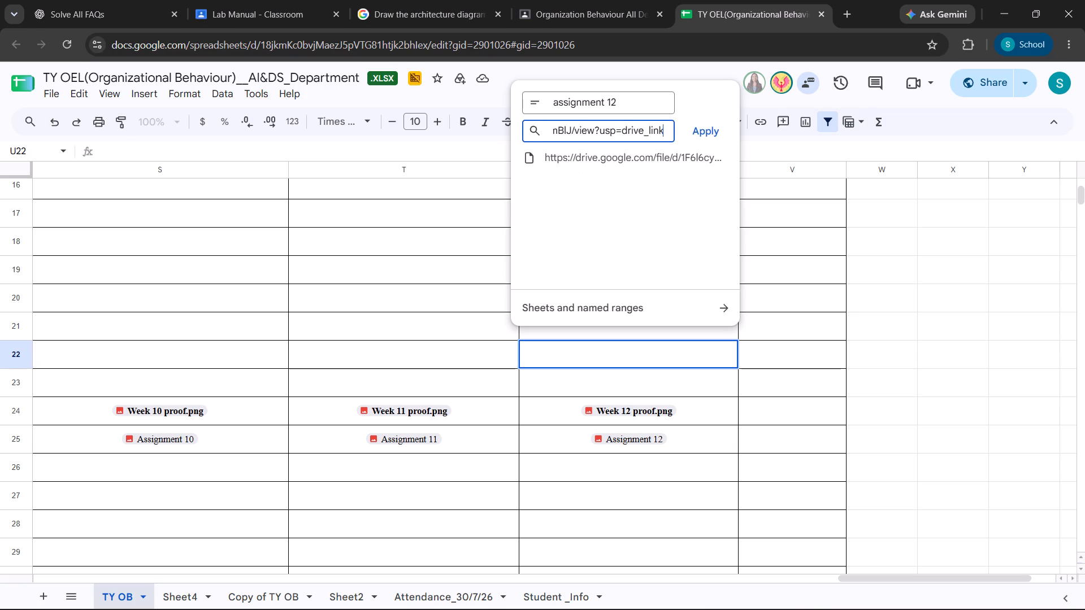
click(704, 132)
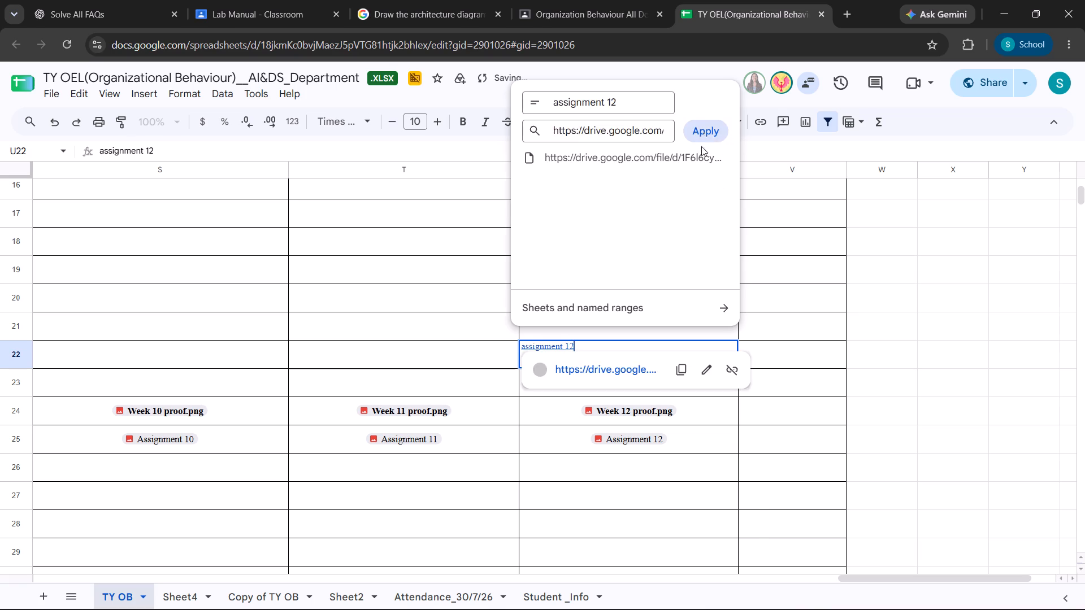
Open the assignment 12 link to check the image, close it, and leave cell U22.
click(569, 367)
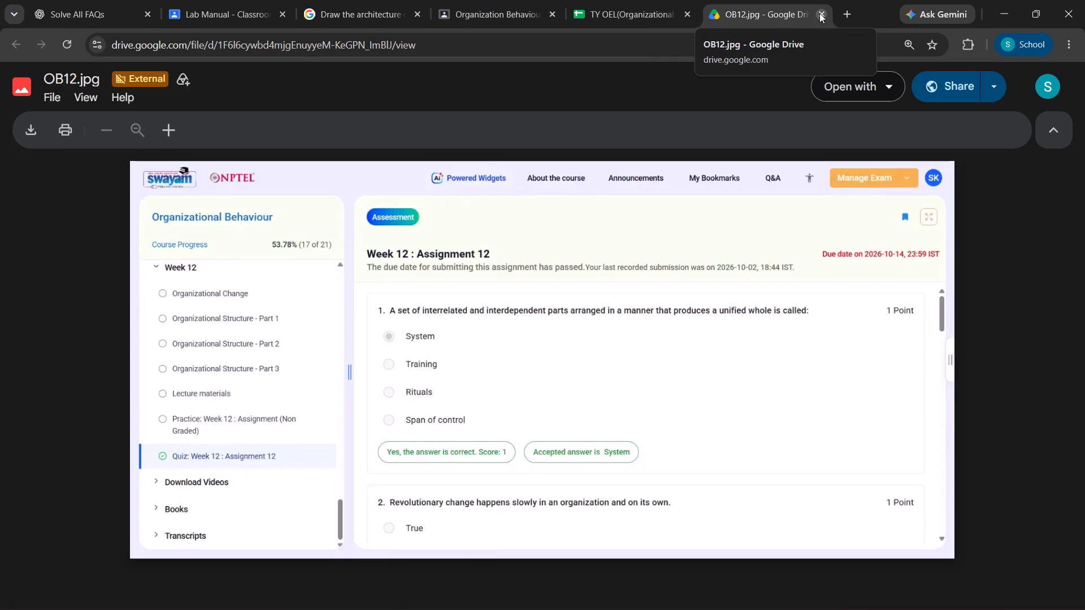
click(819, 13)
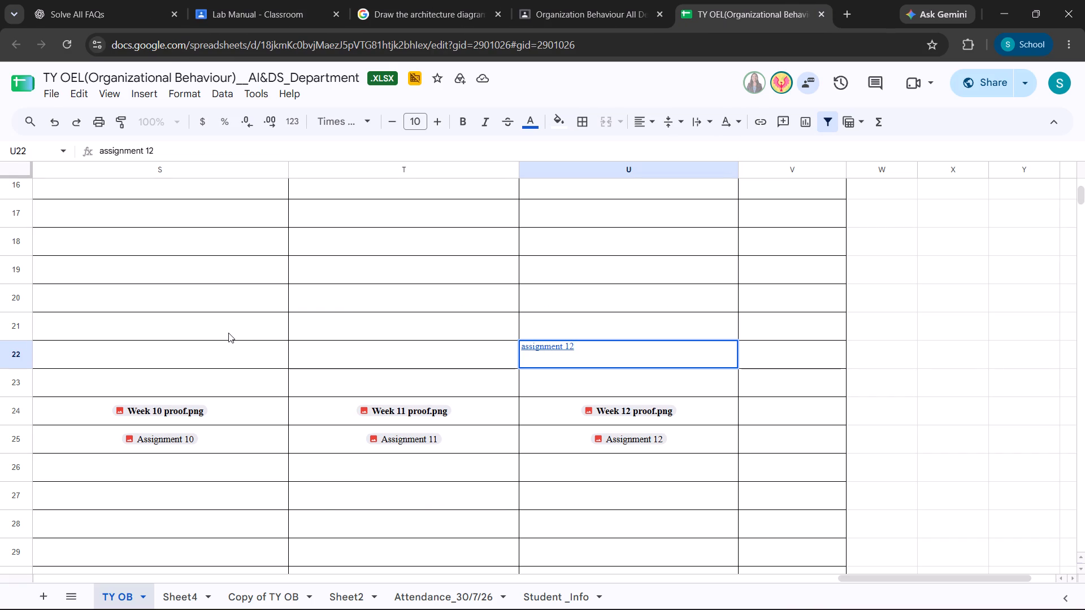
scroll(228, 333, right, 9)
scroll(228, 333, left, 8)
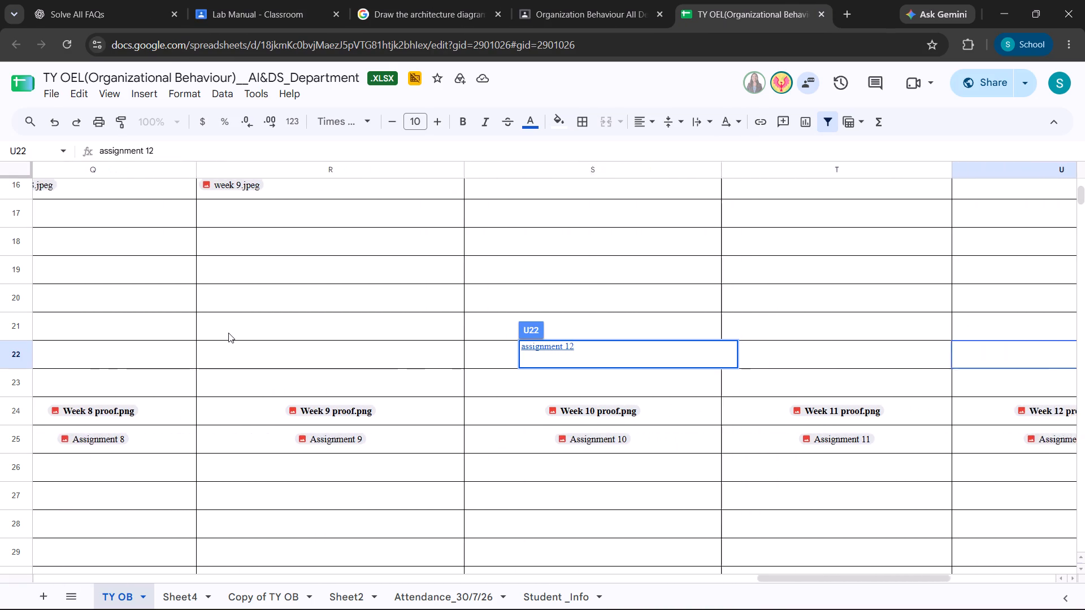
scroll(228, 333, left, 3)
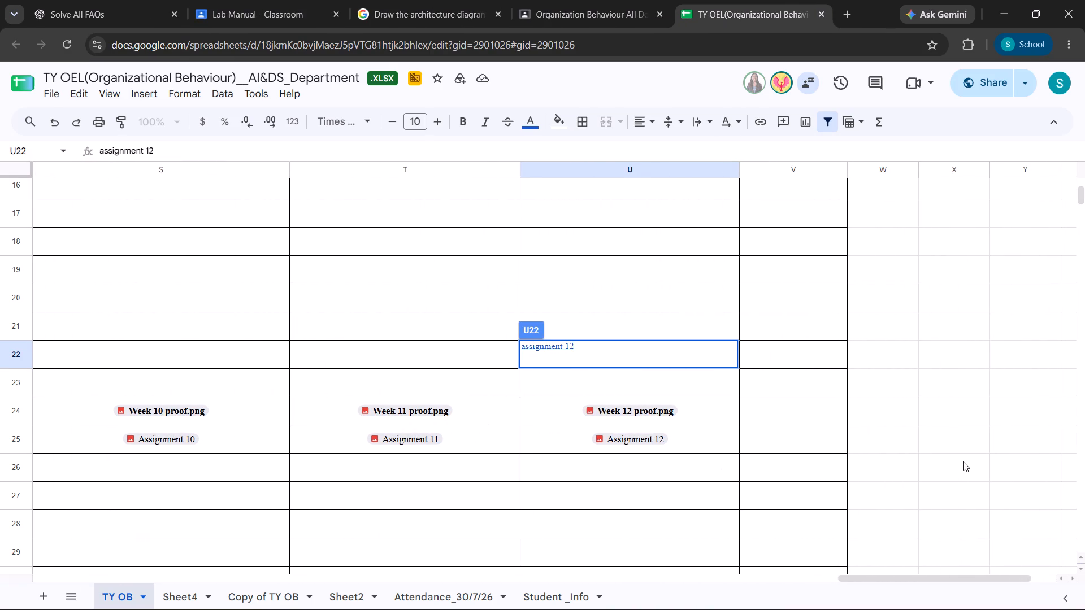
click(963, 461)
Start a link in cell O22, the week 6 column of row 22, with the text "assignment 6".
scroll(364, 439, right, 7)
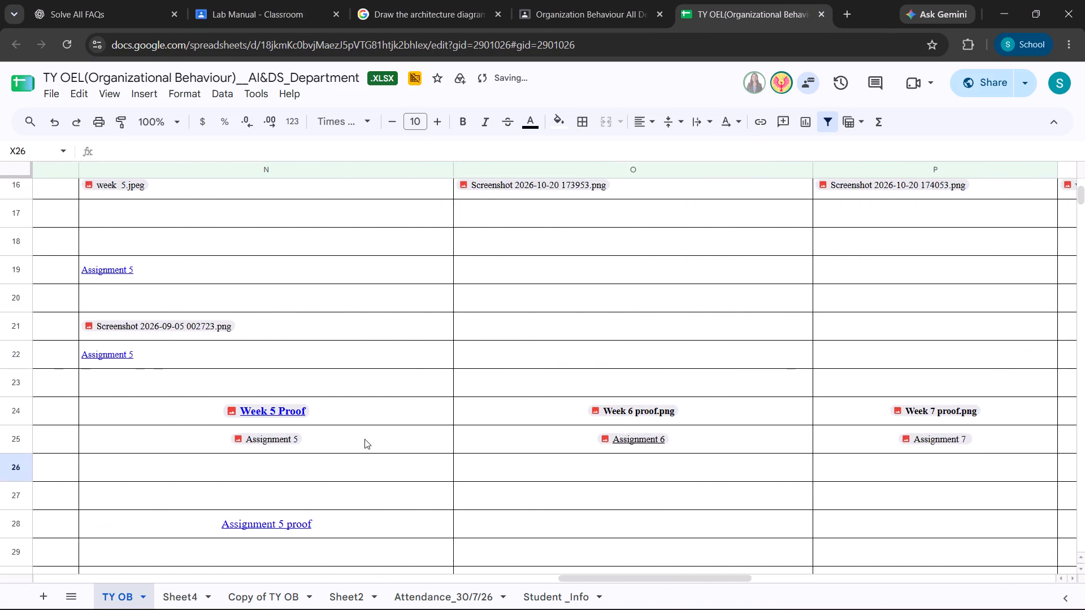
scroll(364, 439, right, 13)
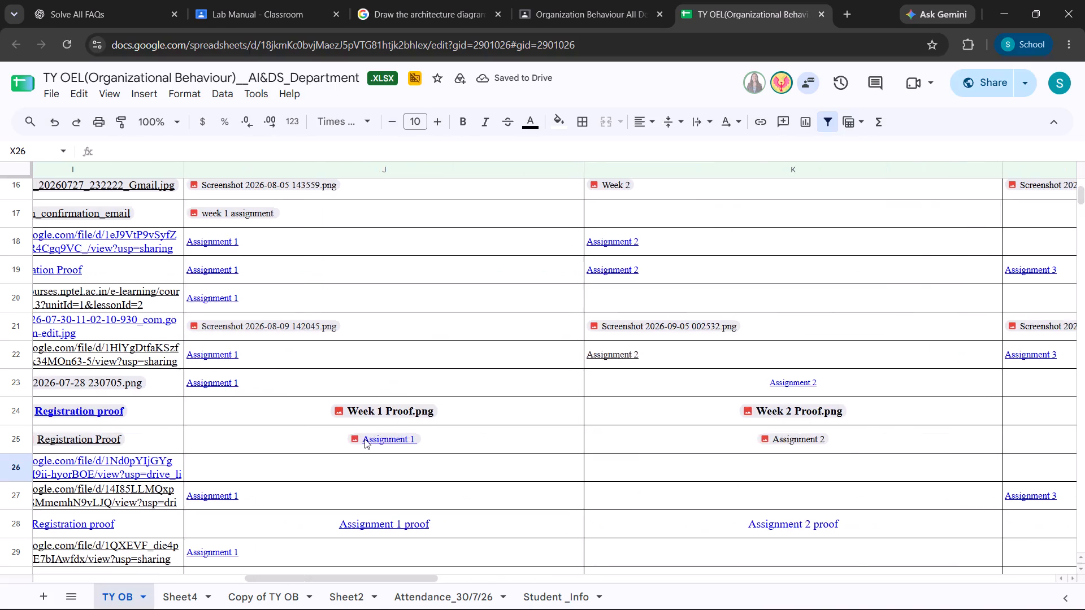
scroll(364, 439, right, 13)
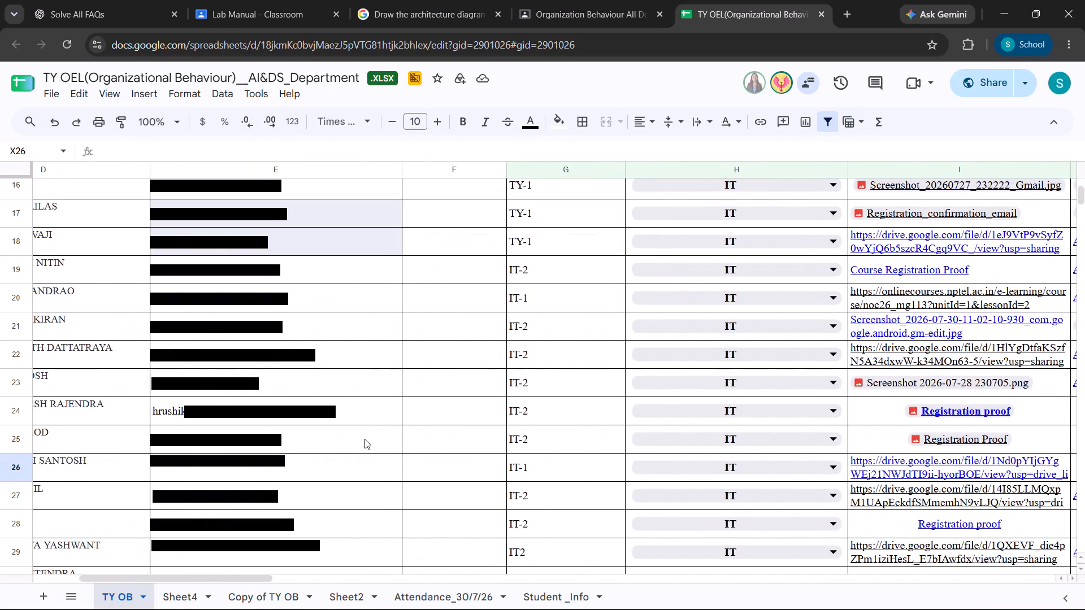
scroll(364, 439, right, 3)
scroll(364, 439, left, 12)
scroll(364, 439, left, 10)
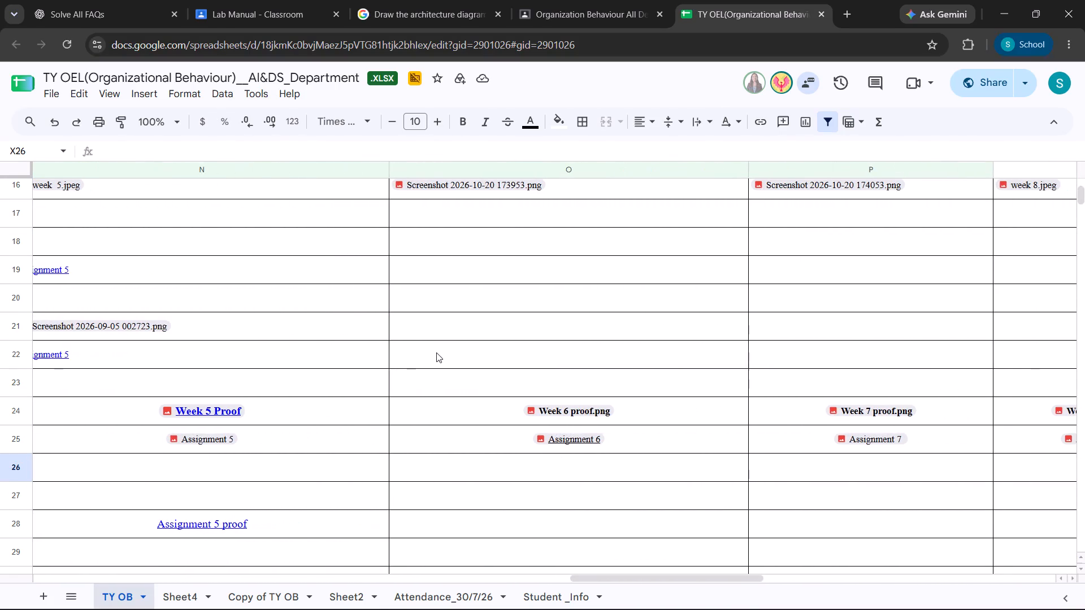
click(436, 352)
click(147, 93)
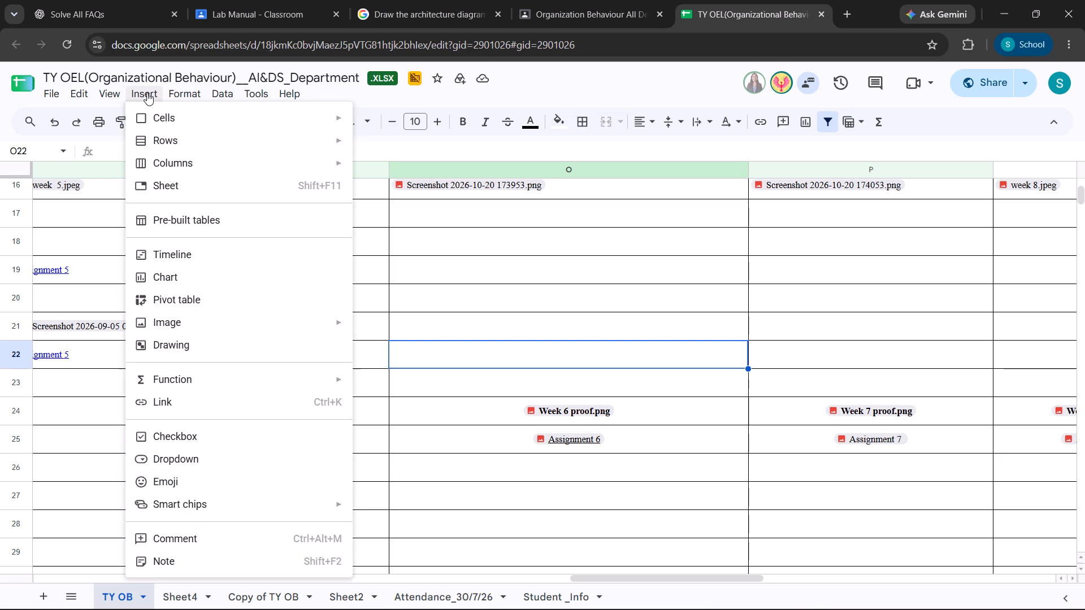
click(225, 402)
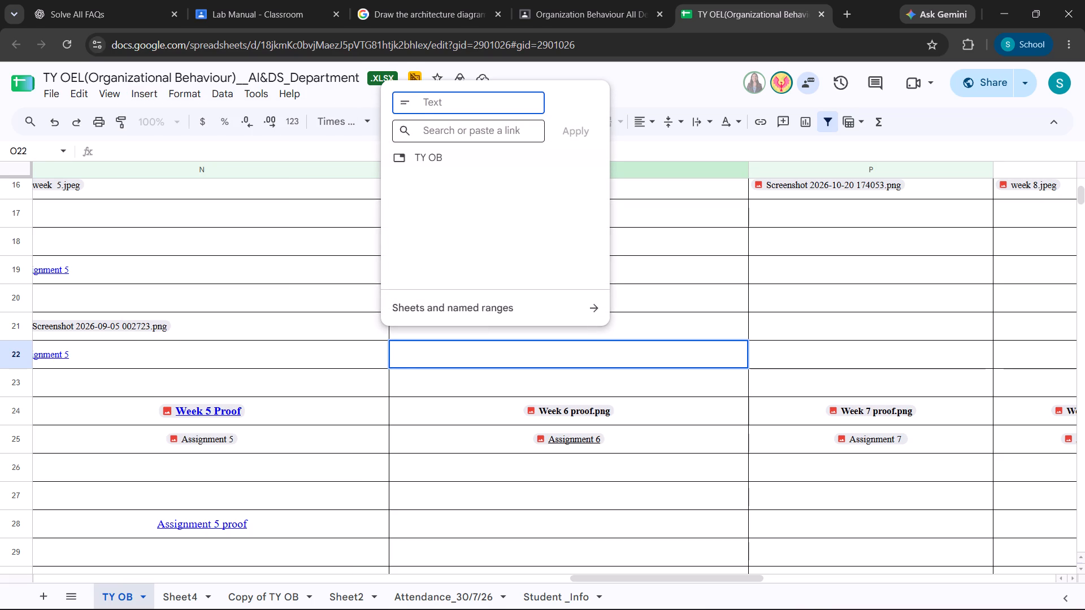
text(ass)
text(ign)
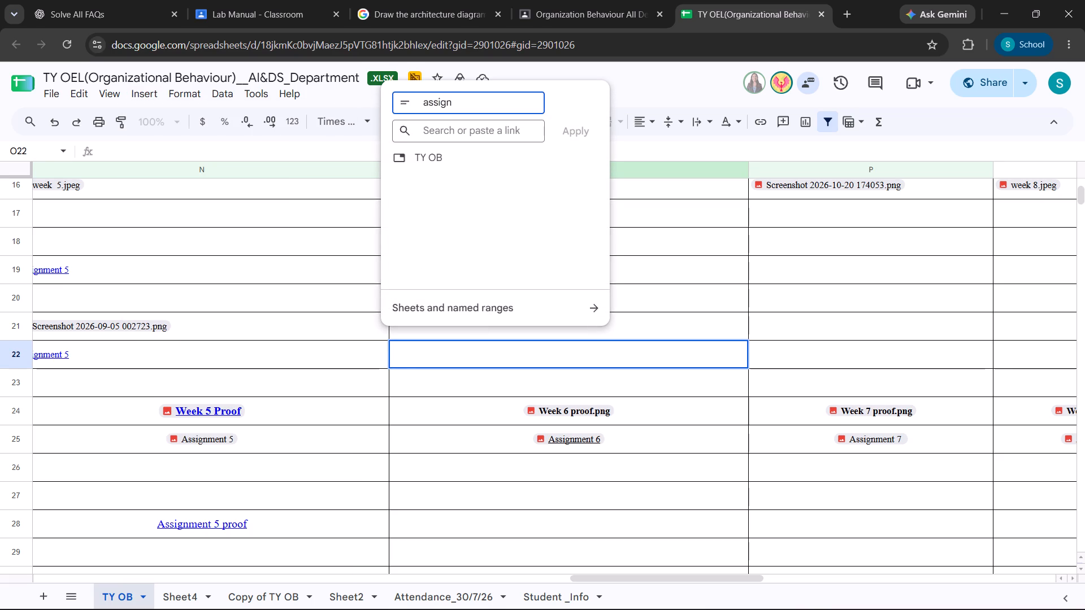
text(menr)
key(space)
key(BackSpace)
key(BackSpace)
key(t)
key(space)
text(6)
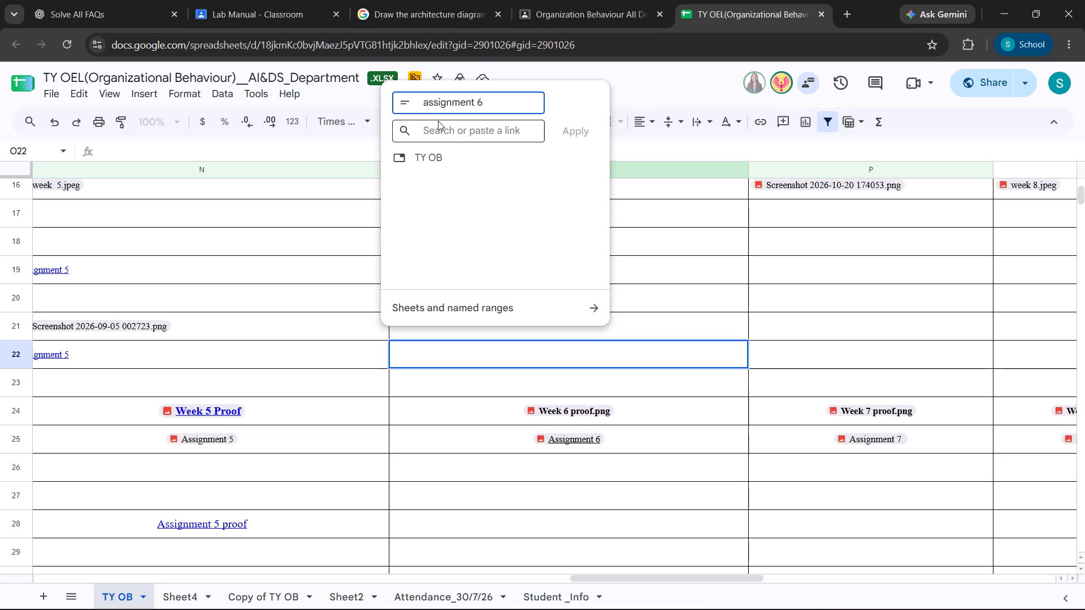
click(436, 127)
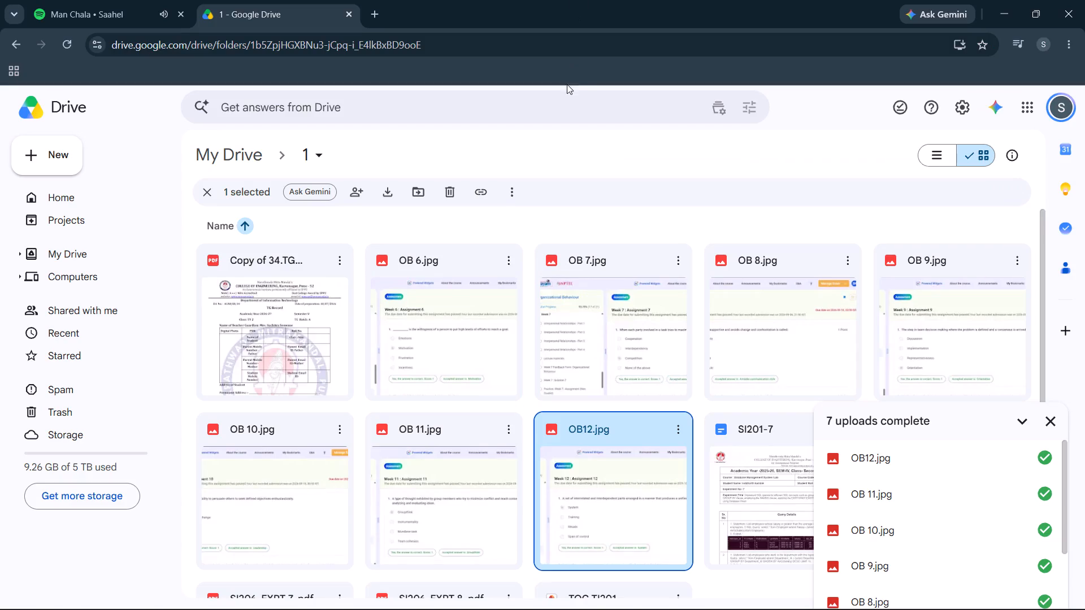
Switch to the Drive window and set the general access of OB 6.jpg to Anyone with the link.
click(502, 259)
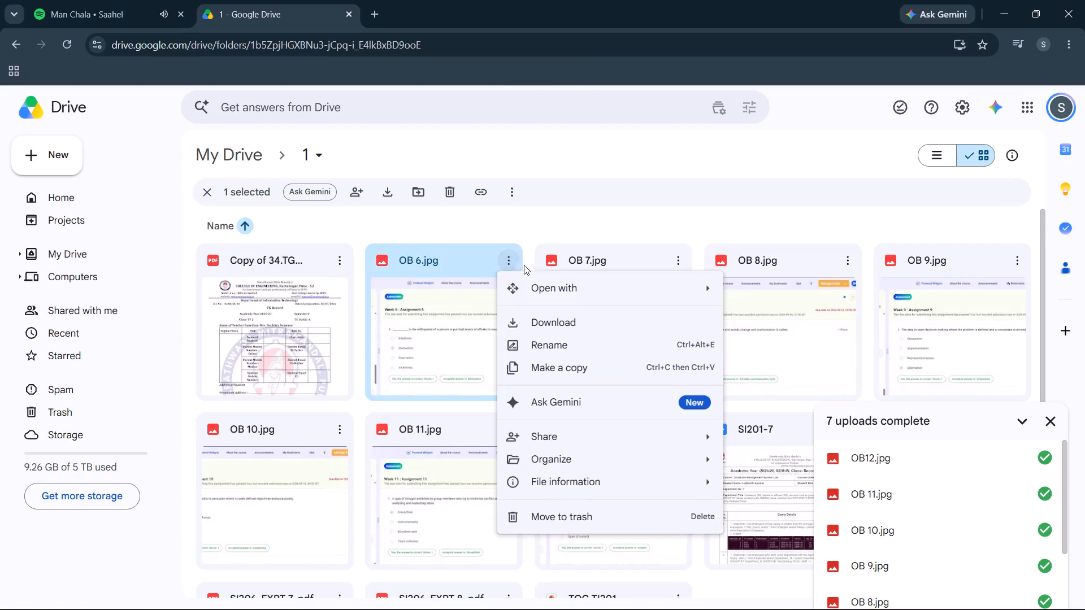
click(542, 433)
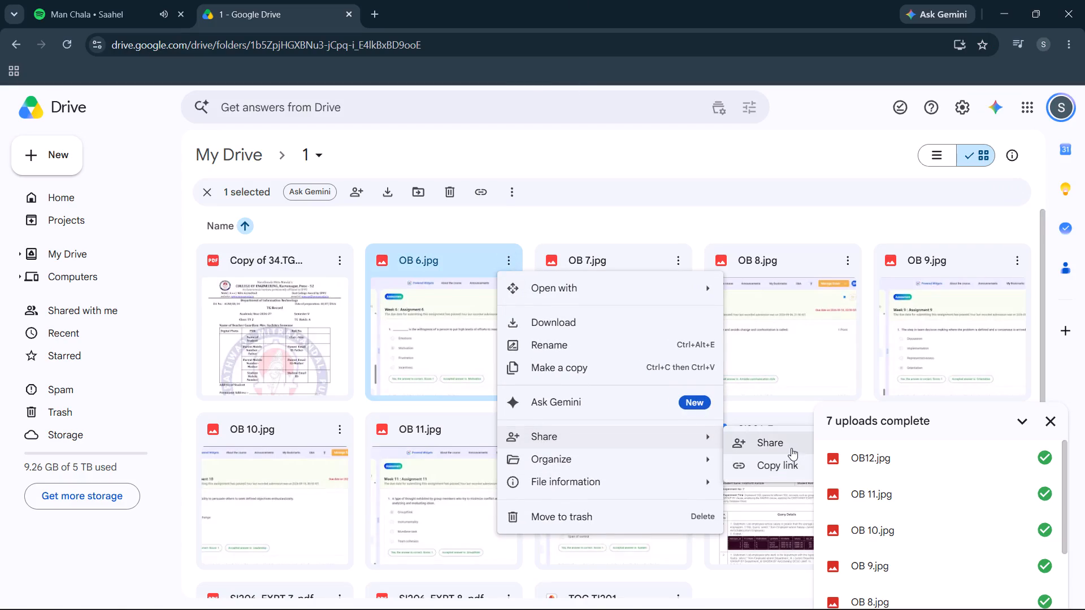
click(789, 448)
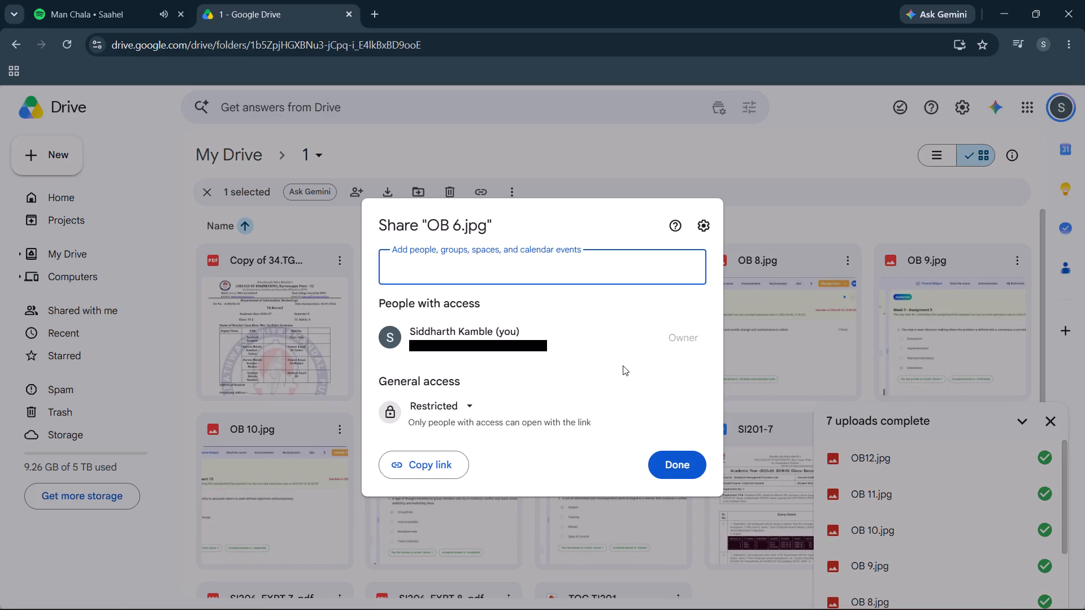
click(423, 410)
click(482, 461)
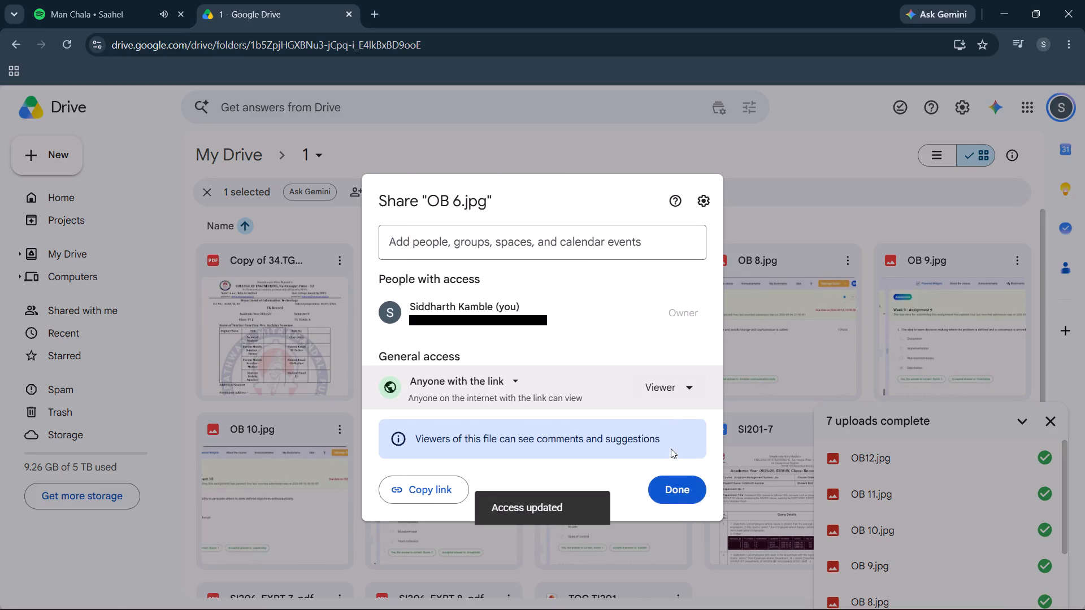
click(663, 491)
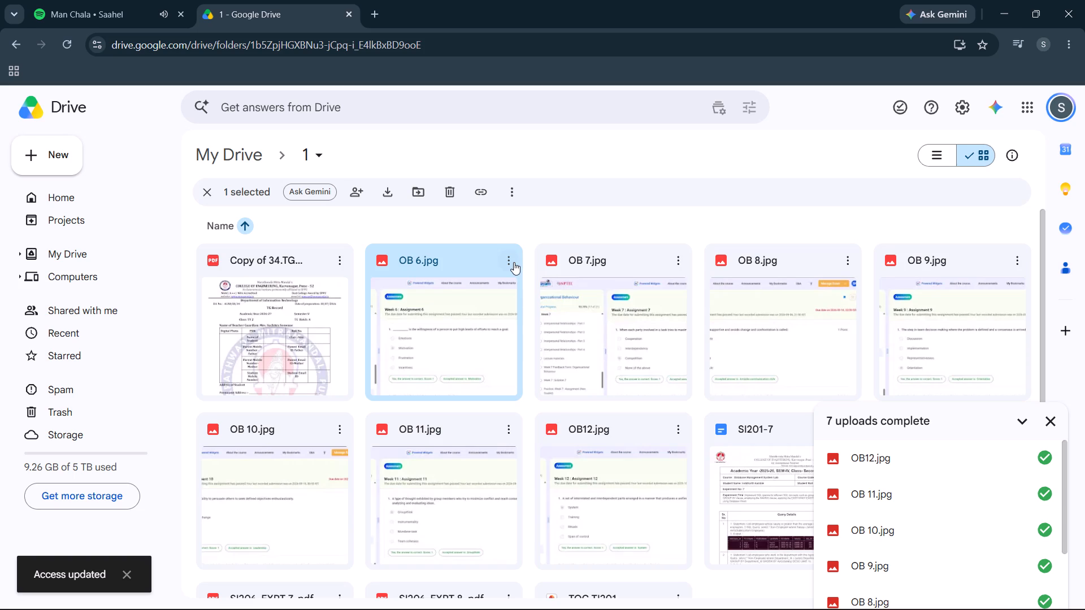
Copy the share link of OB 6.jpg and dismiss the finished uploads list.
click(514, 262)
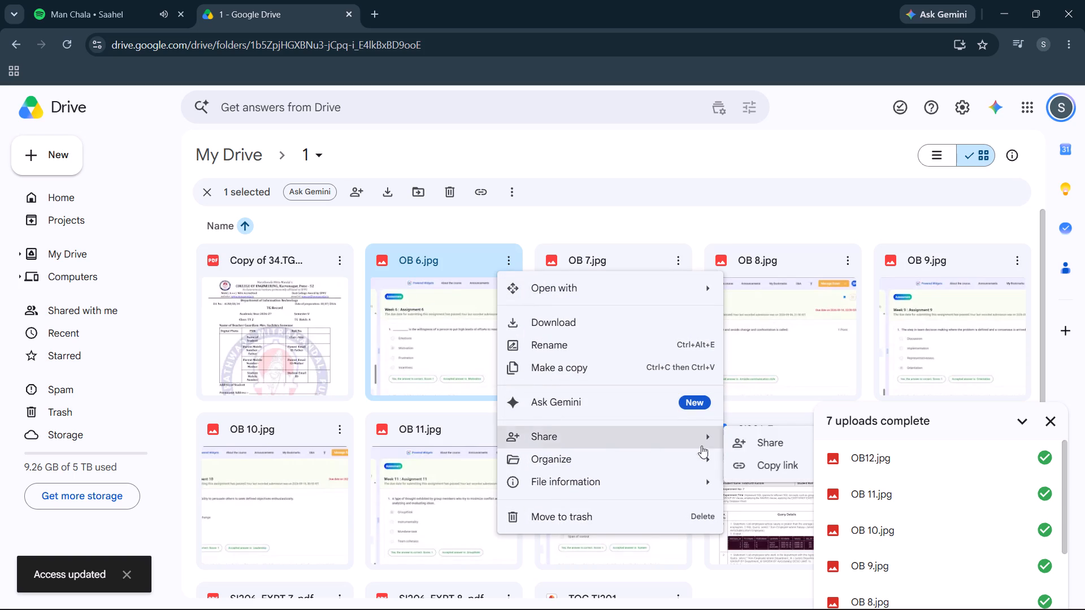
click(768, 460)
click(1061, 419)
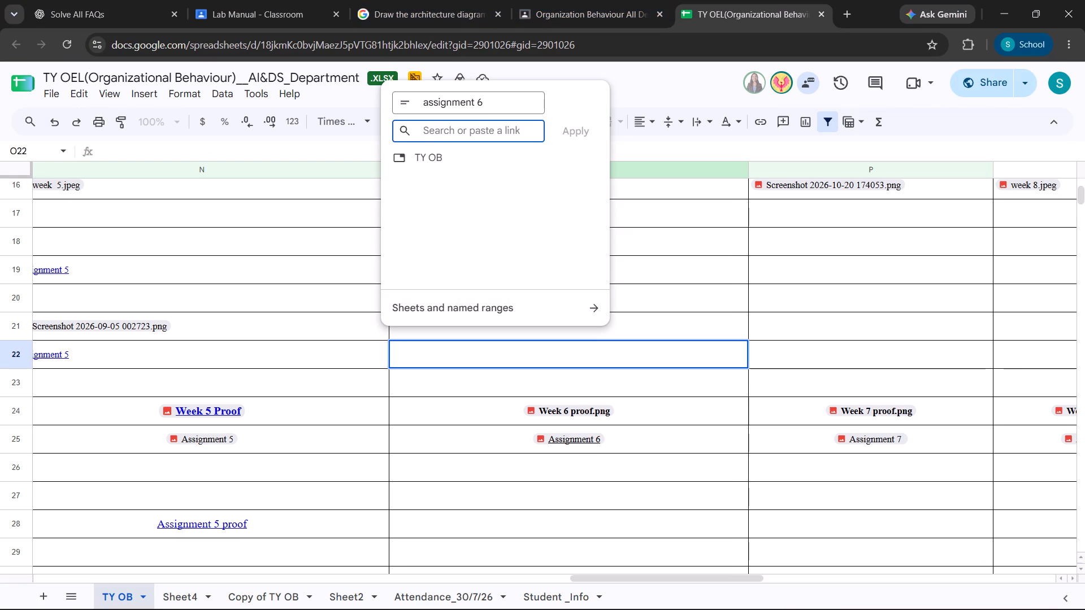
Back in the TY OB sheet, complete the "assignment 6" link in O22 with the copied OB 6.jpg address.
key(ctrl+v)
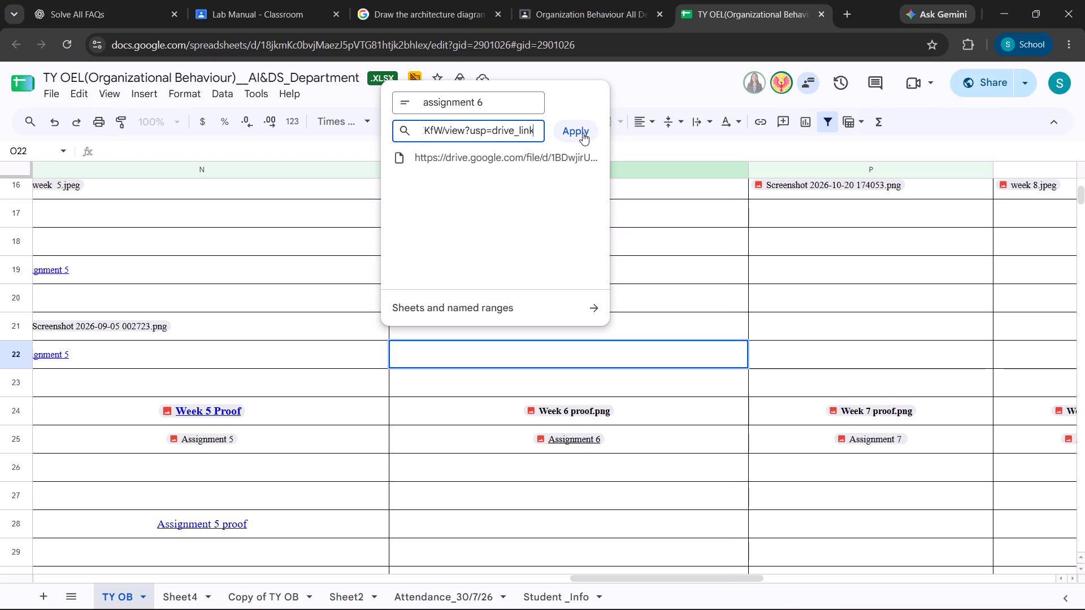
click(583, 133)
click(841, 358)
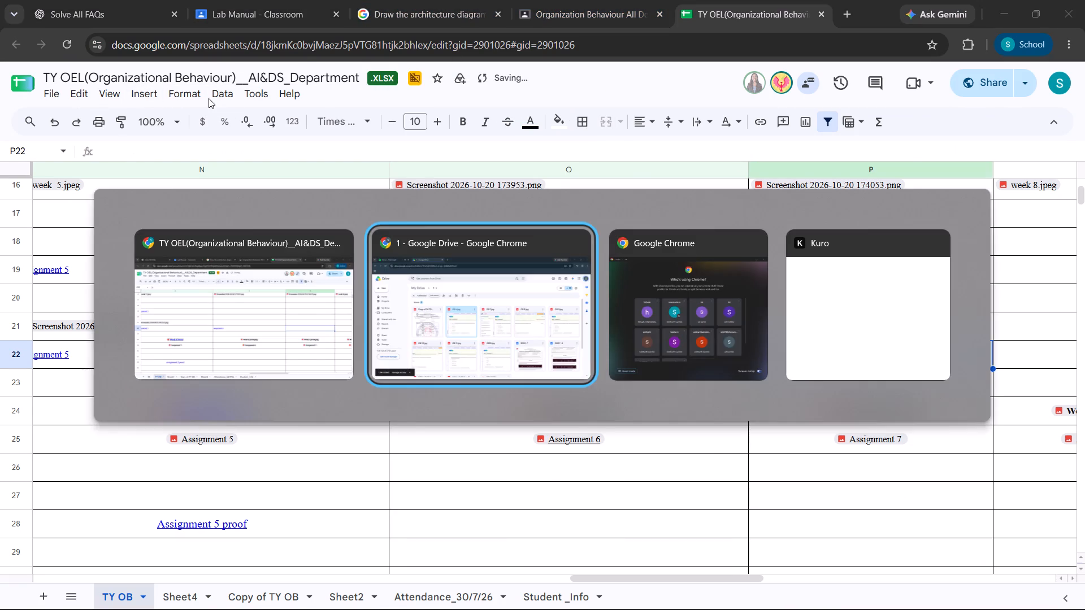
Switch to the Drive window and set the general access of OB 7.jpg to Anyone with the link.
click(678, 265)
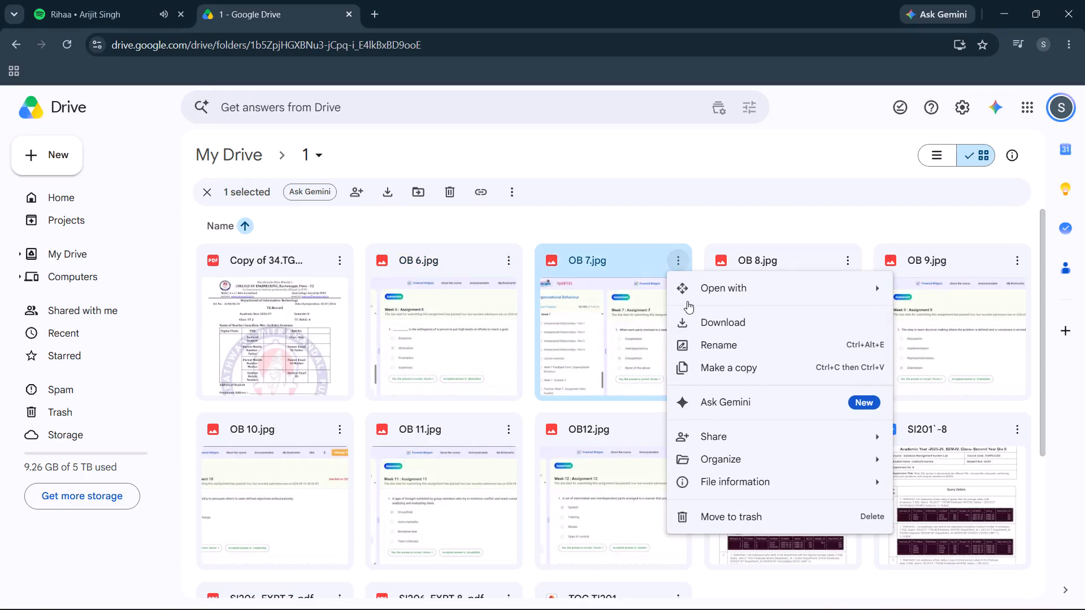
click(527, 448)
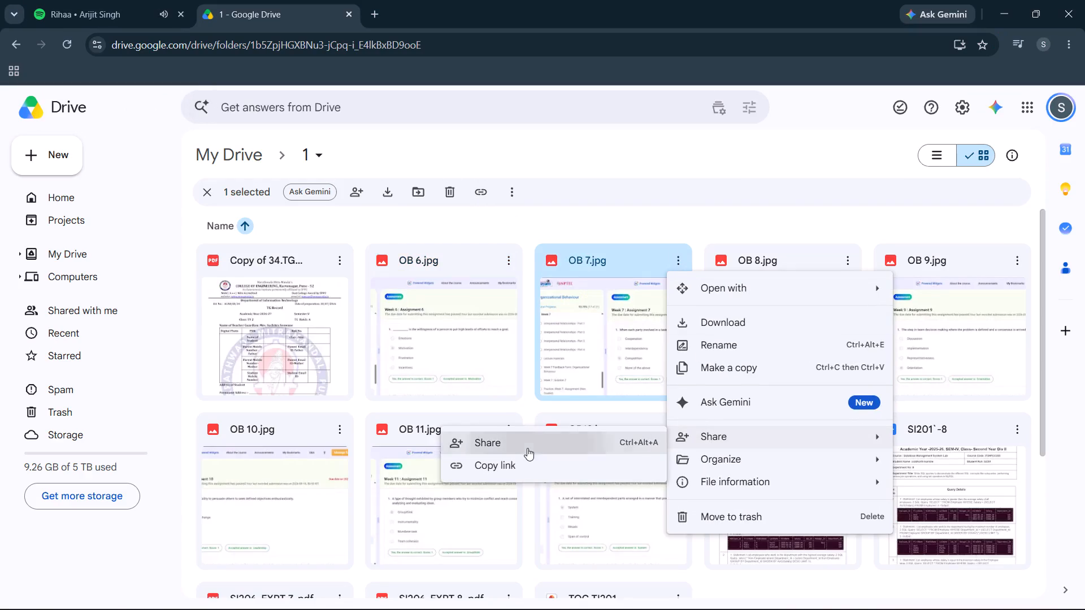
click(587, 399)
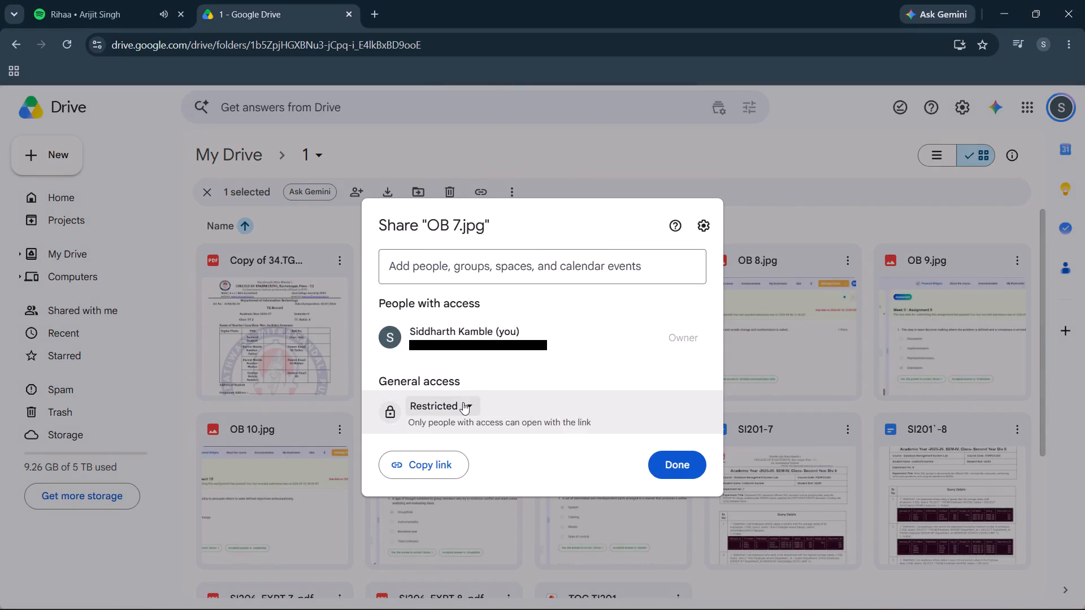
click(459, 401)
click(478, 461)
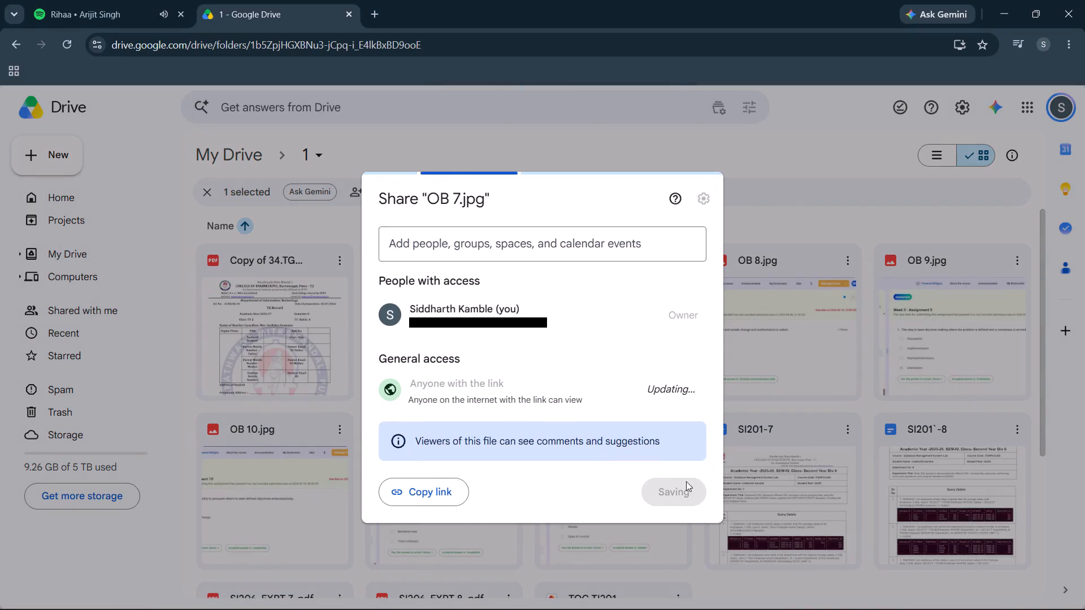
click(680, 486)
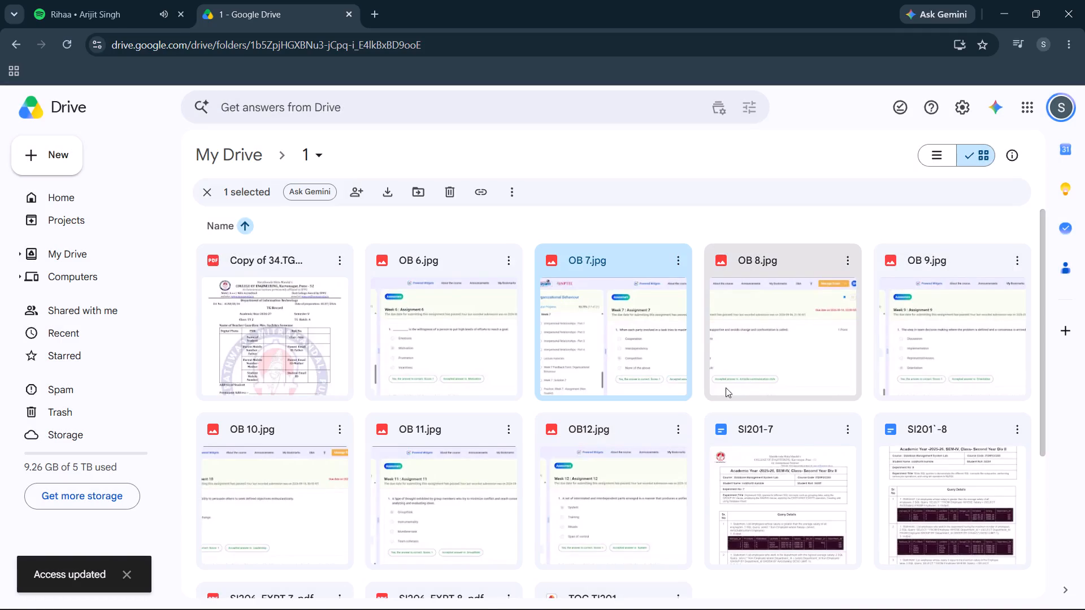
Set the general access of OB 8.jpg to Anyone with the link.
click(850, 261)
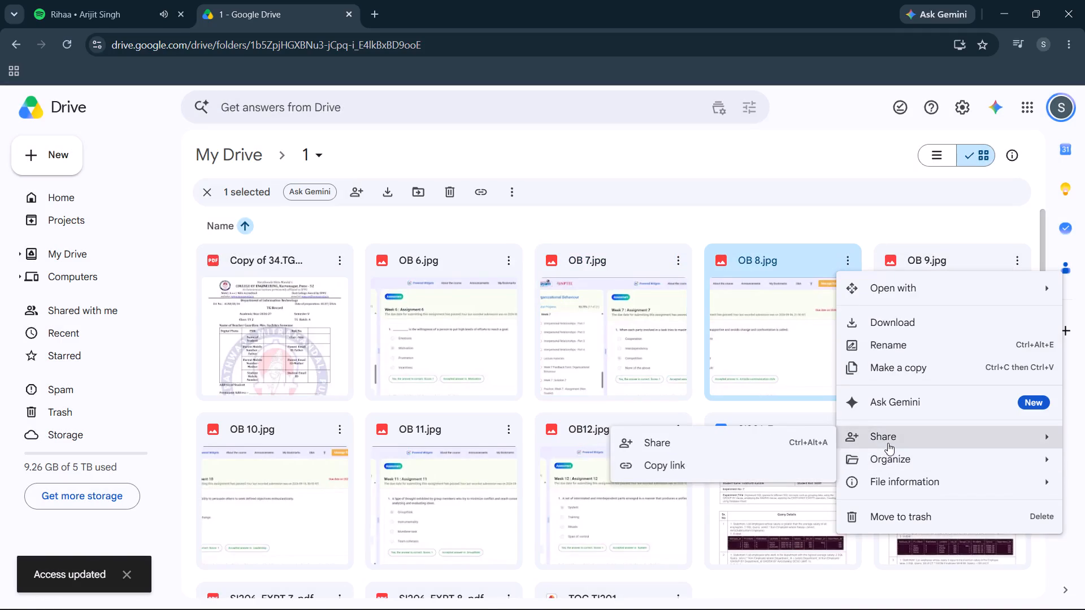
click(695, 447)
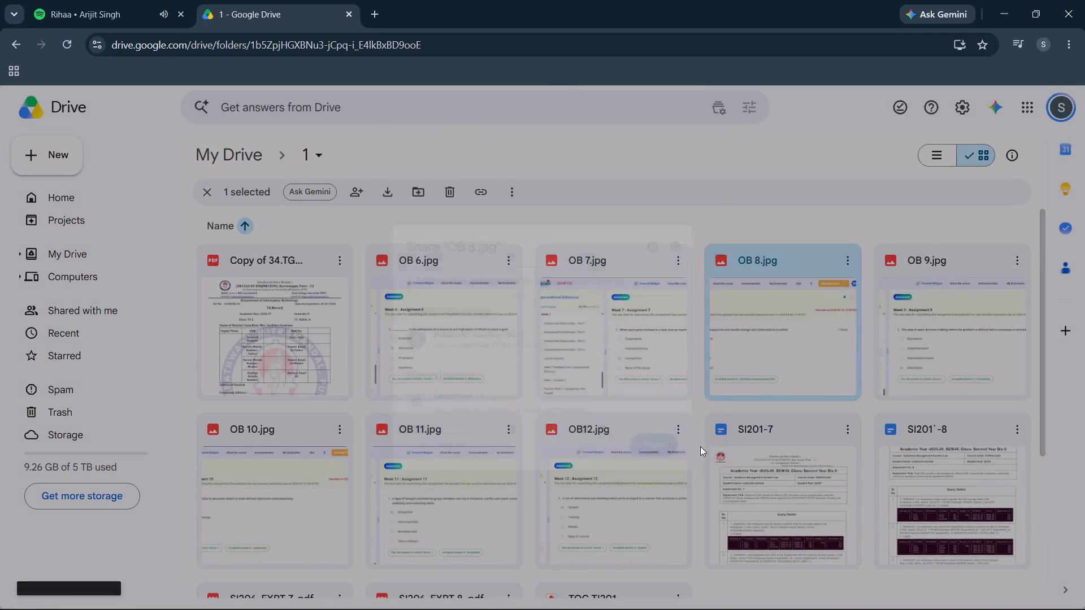
click(452, 404)
click(522, 464)
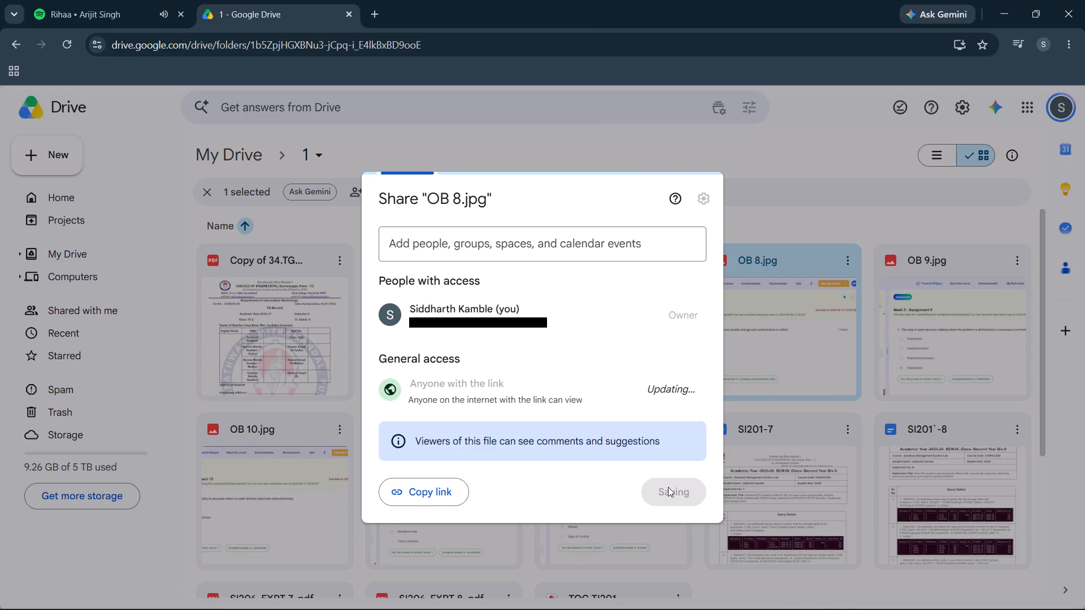
click(668, 487)
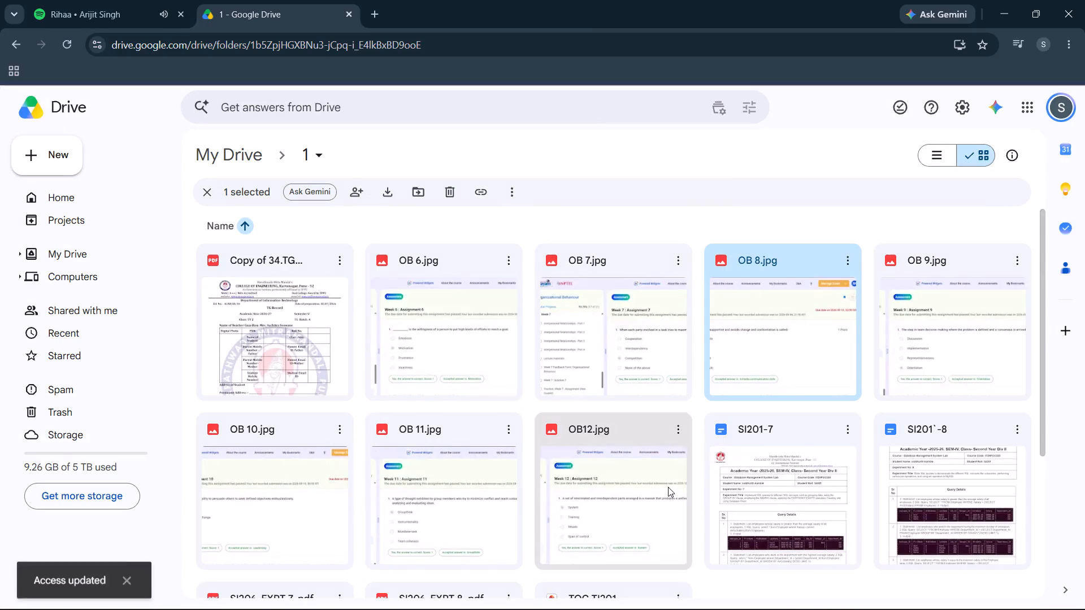
Set the general access of OB 9.jpg to Anyone with the link.
click(1019, 250)
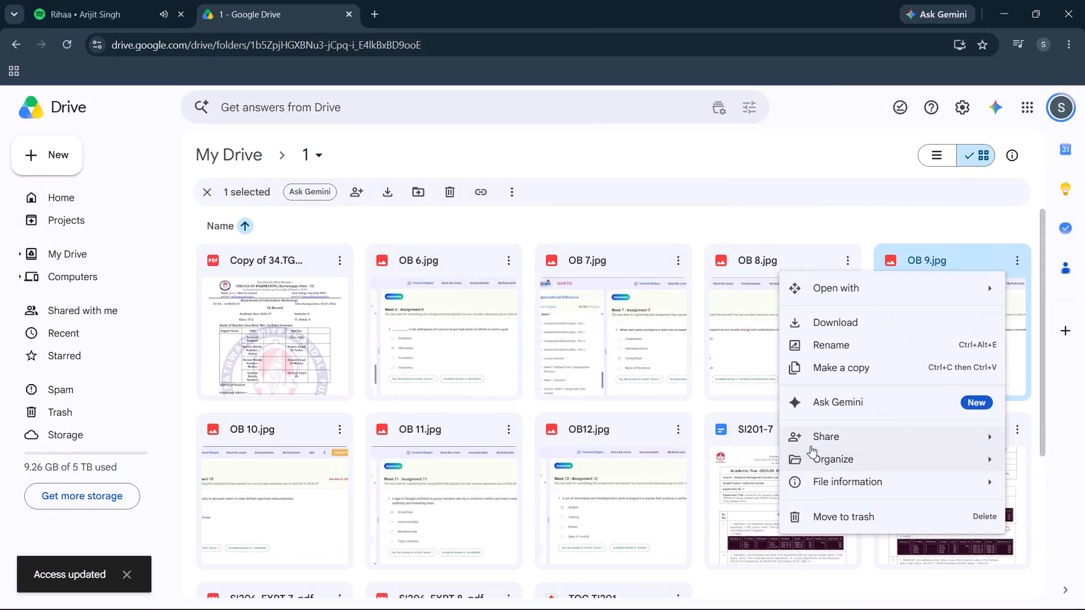
click(606, 438)
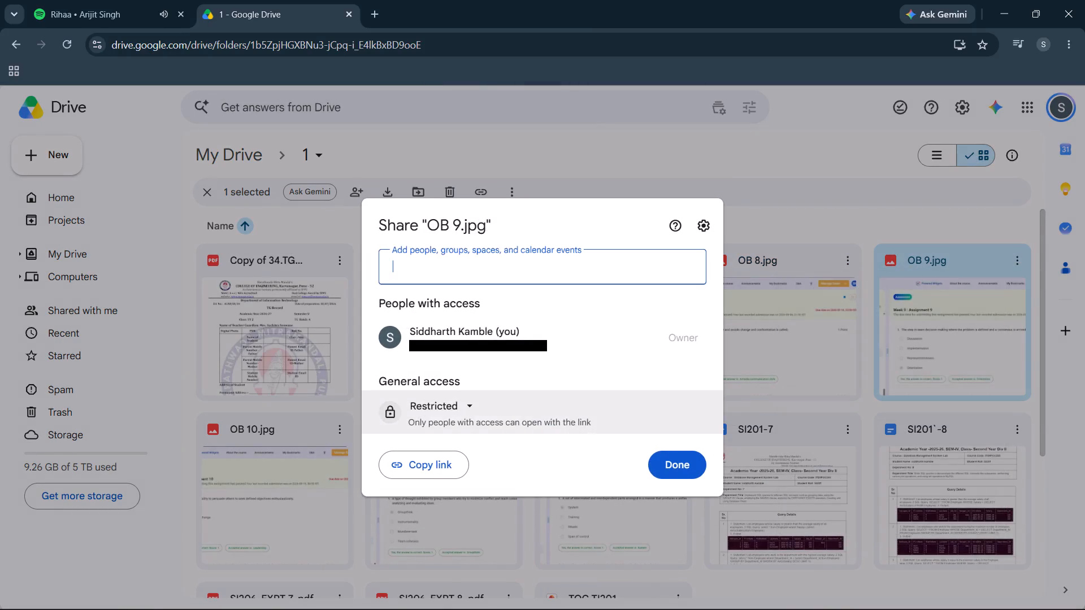
click(452, 400)
click(529, 467)
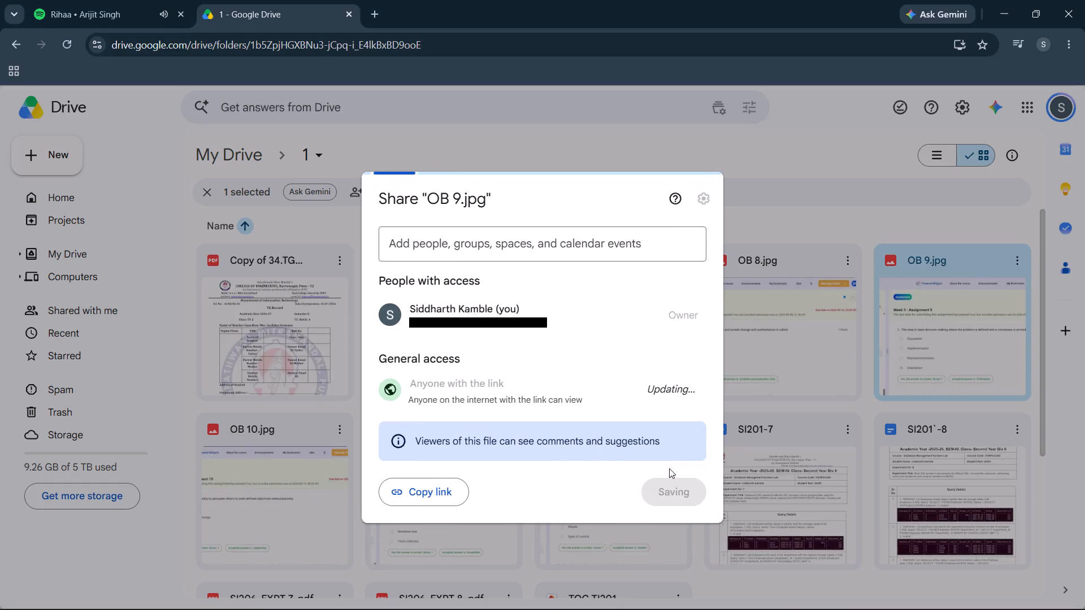
click(682, 489)
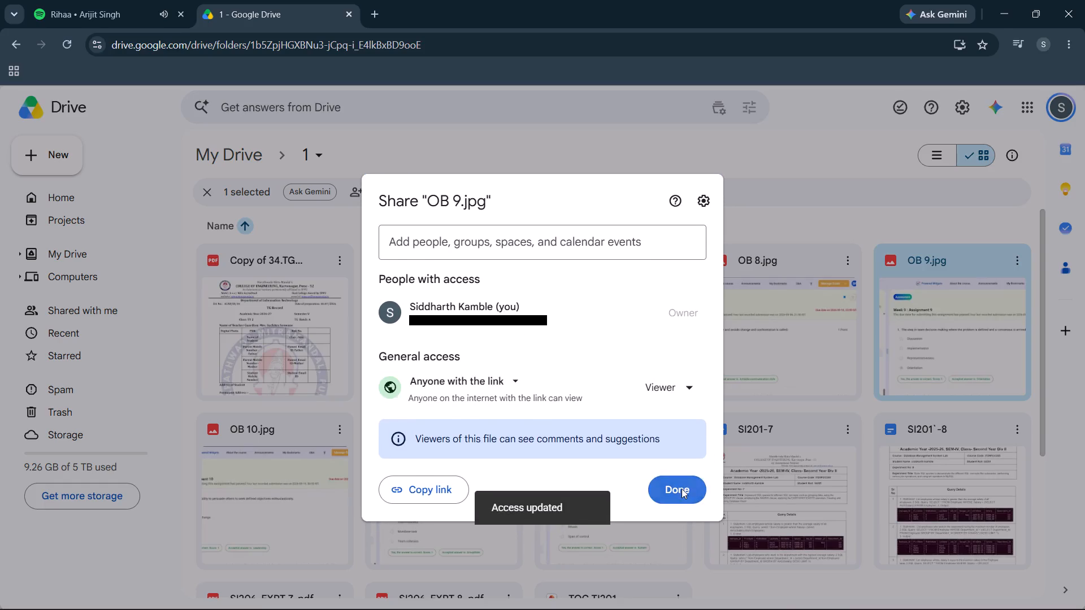
Set the general access of OB 10.jpg to Anyone with the link.
click(336, 426)
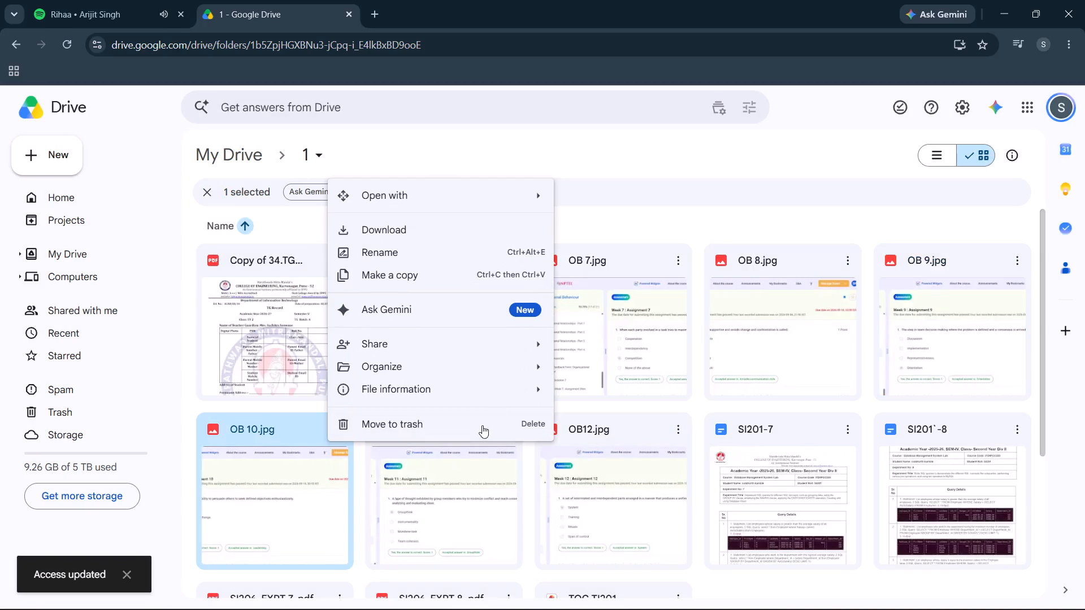
click(691, 336)
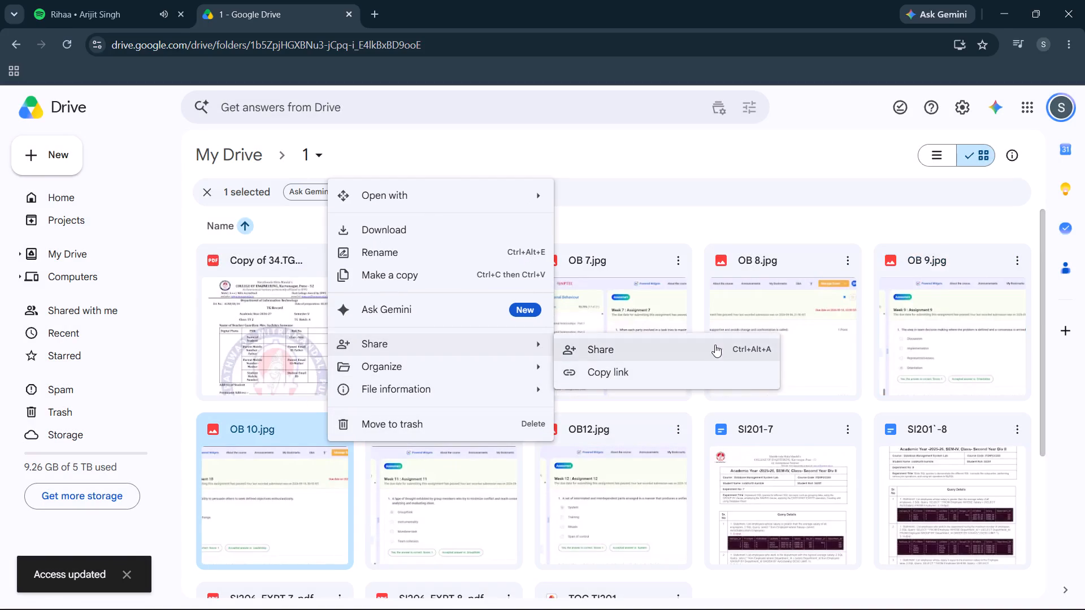
click(715, 345)
click(471, 424)
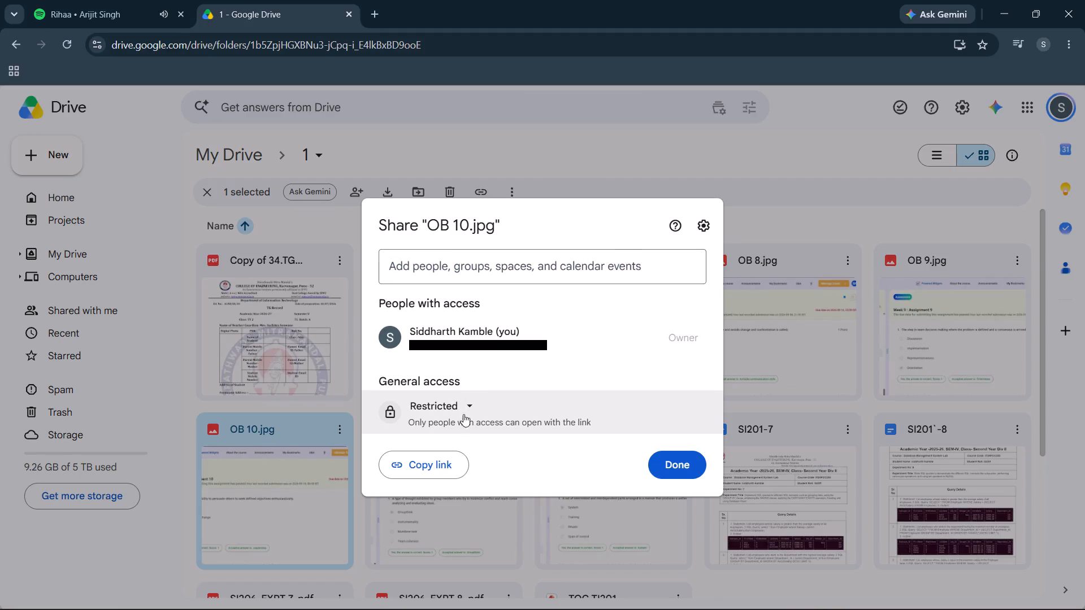
click(454, 405)
click(532, 456)
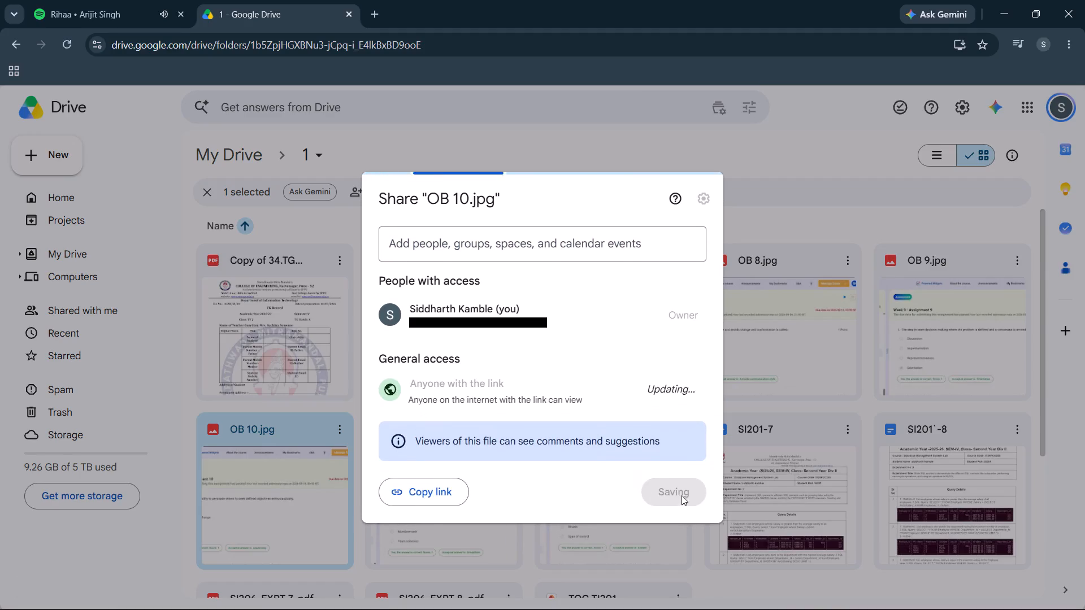
click(688, 489)
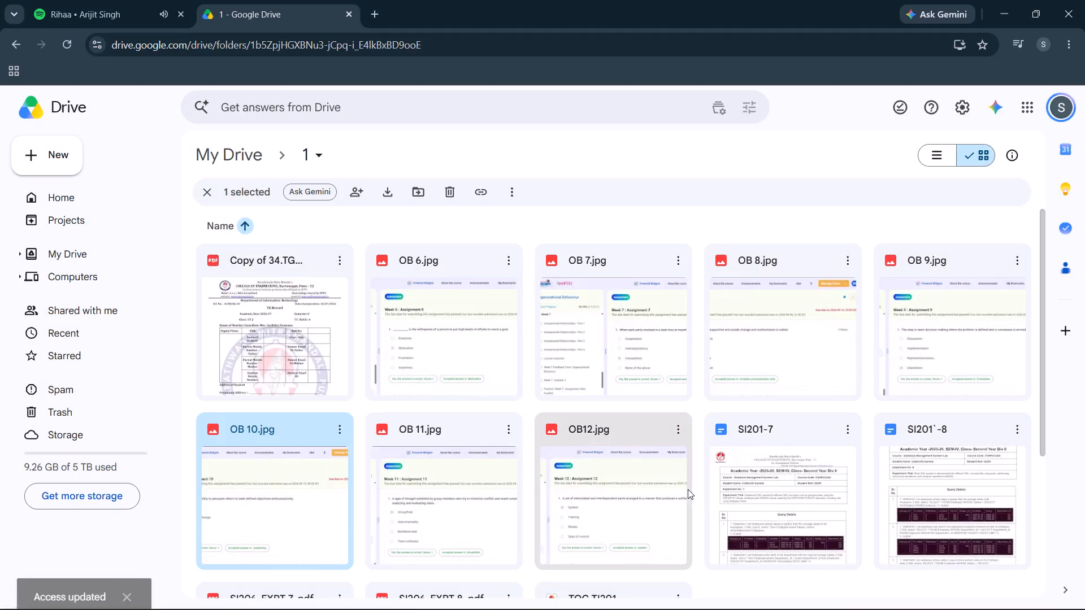
Set the general access of OB 11.jpg to Anyone with the link.
click(503, 427)
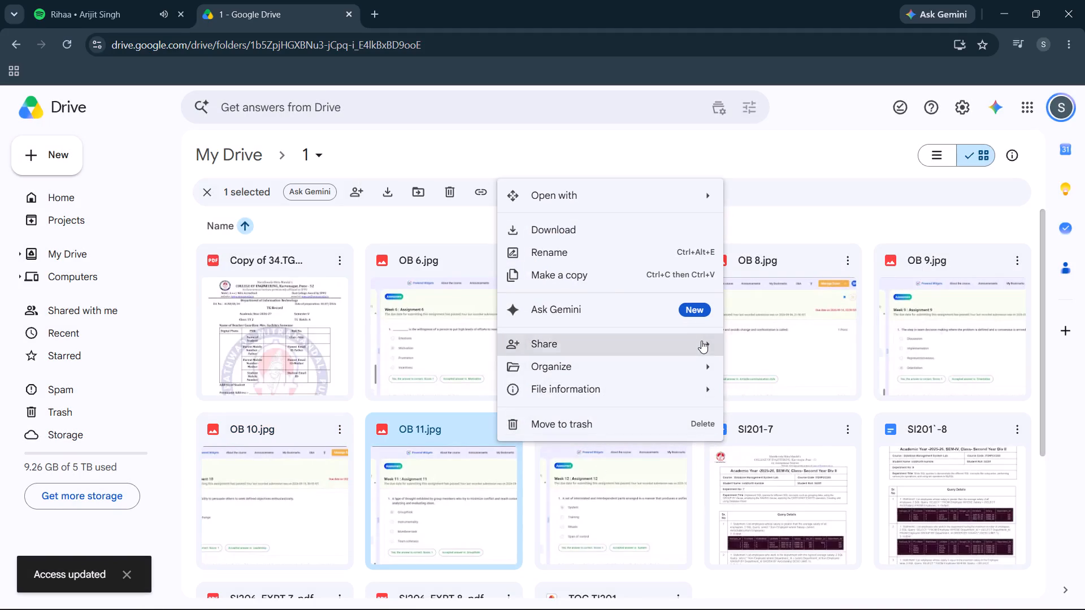
click(836, 346)
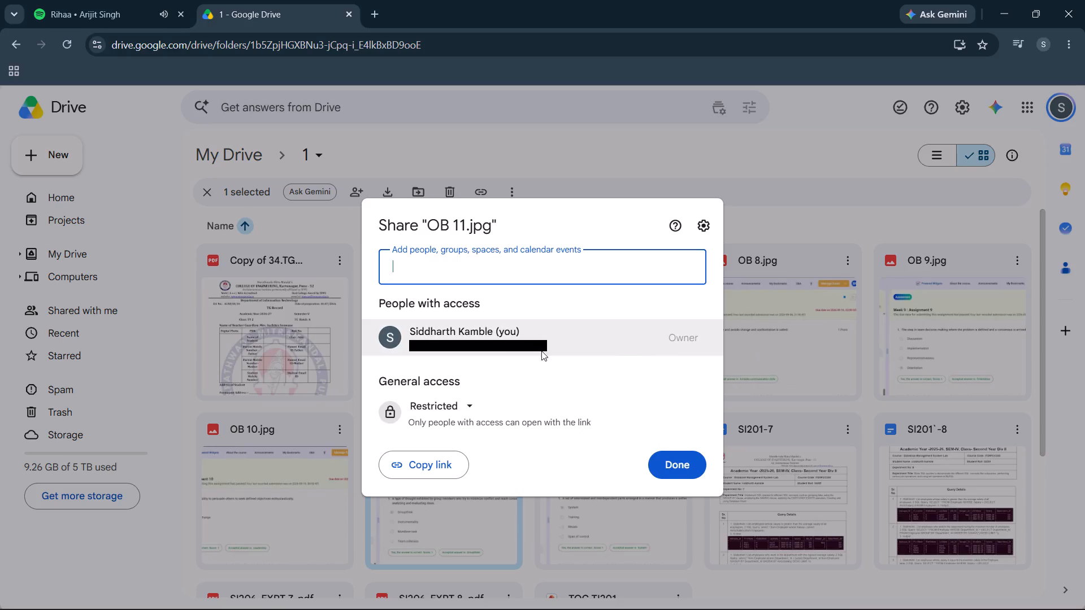
drag(447, 394, 461, 404)
click(461, 404)
click(517, 461)
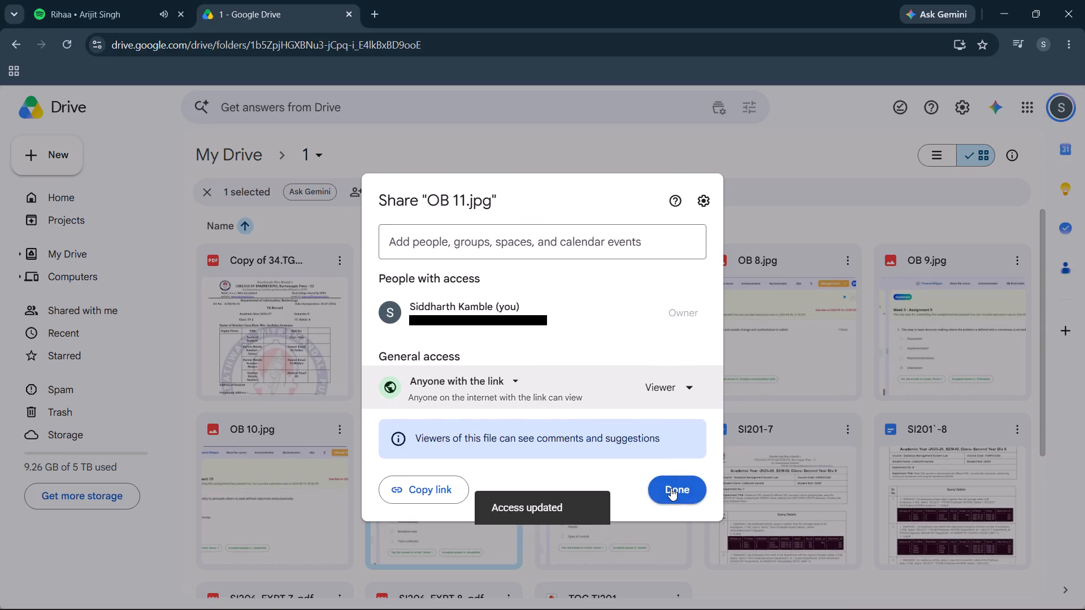
click(671, 488)
Copy the sharing link of OB 11.jpg.
click(505, 426)
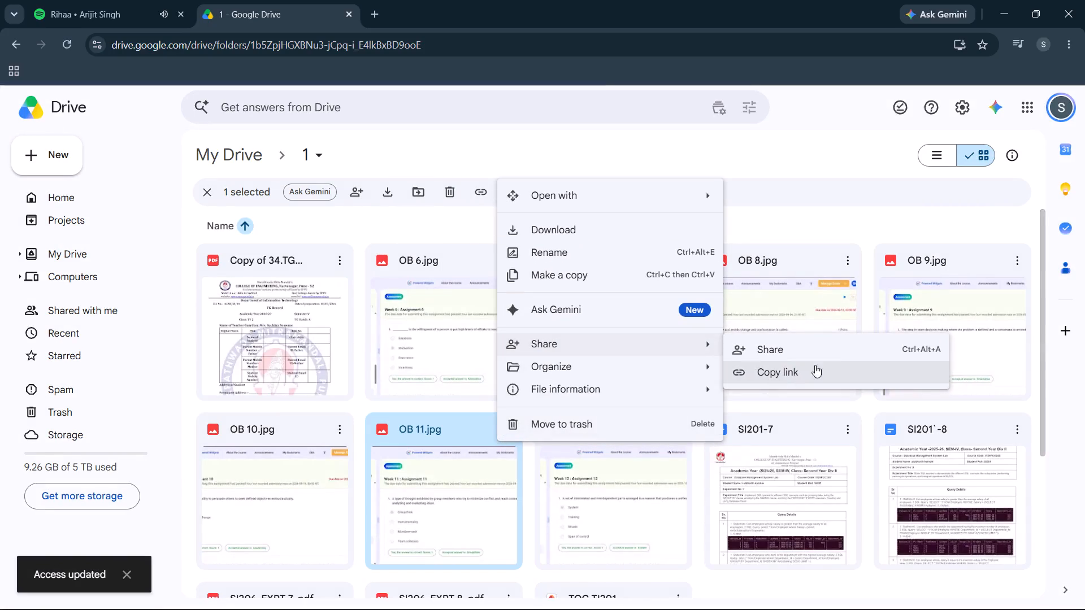
click(837, 372)
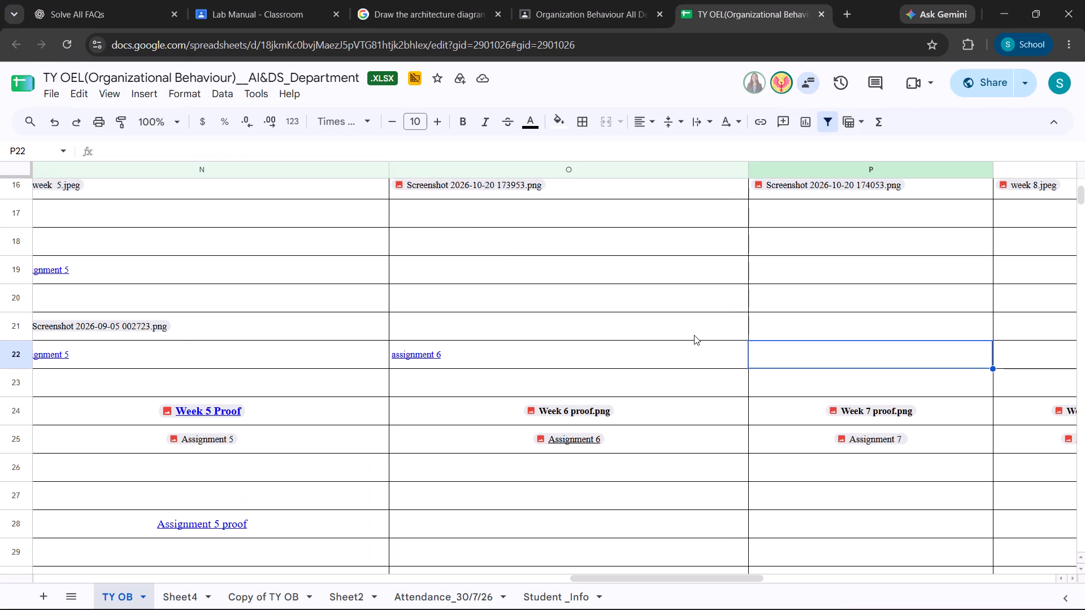
Switch to the TY OB sheet and insert a link in T22 with the text "assignment 11" and the copied OB 11.jpg address.
scroll(694, 335, left, 10)
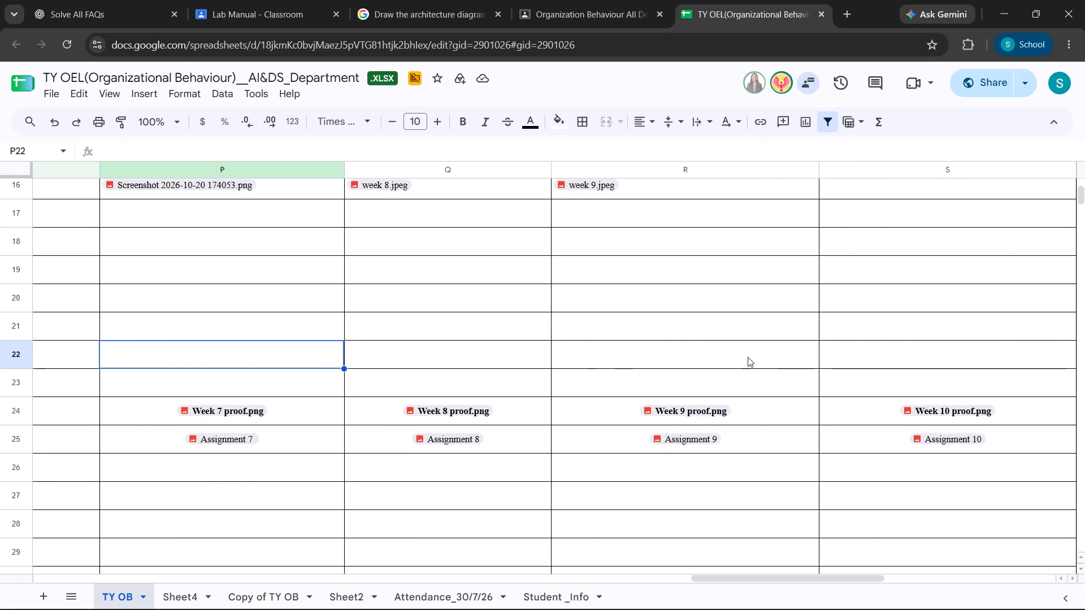
scroll(747, 357, left, 3)
click(776, 356)
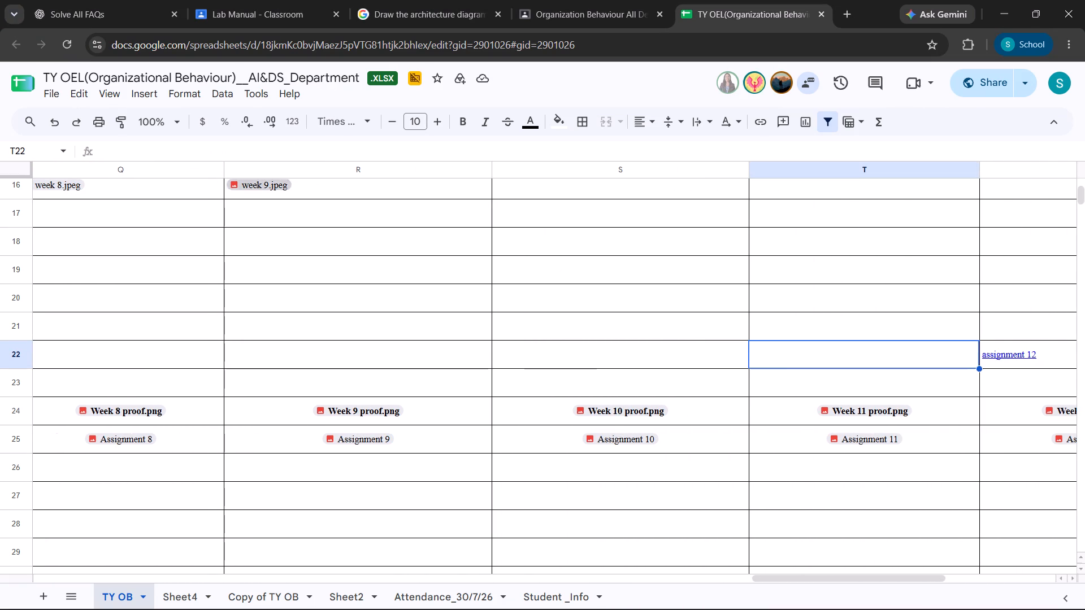
click(149, 93)
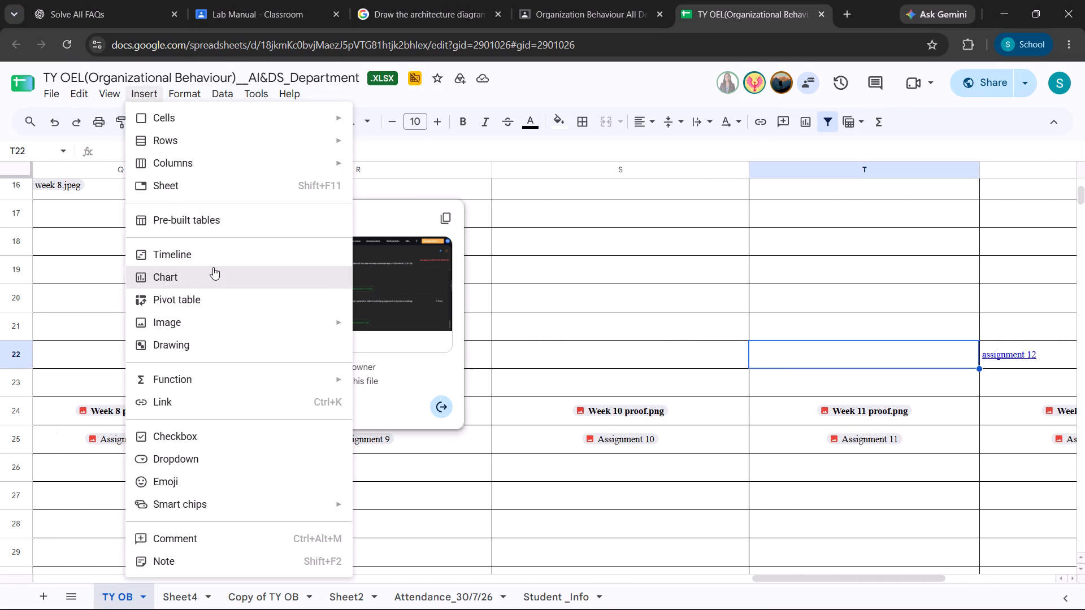
click(216, 401)
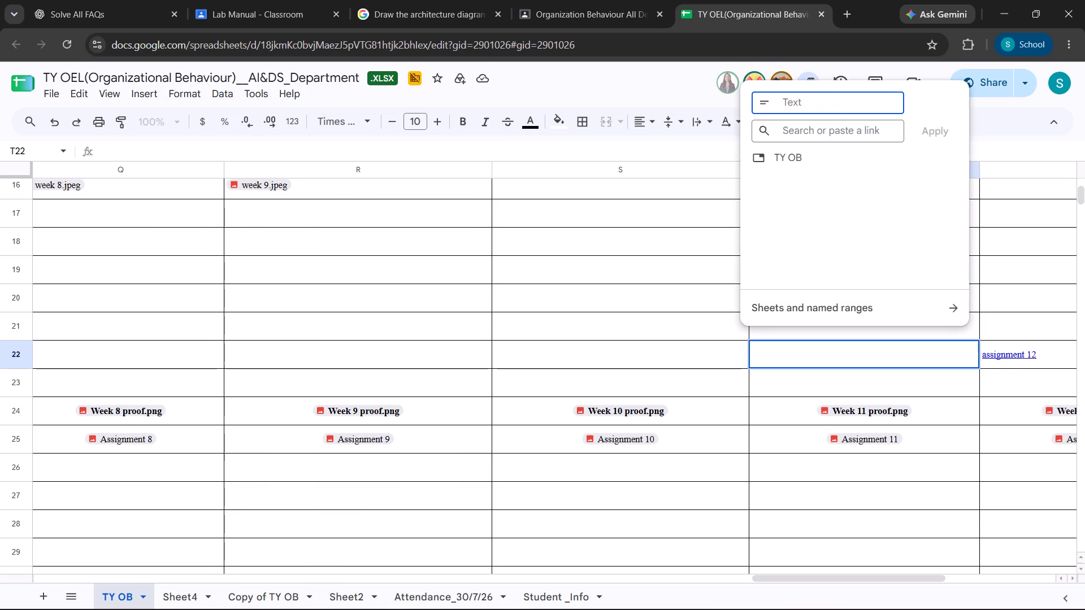
text(assignment 11)
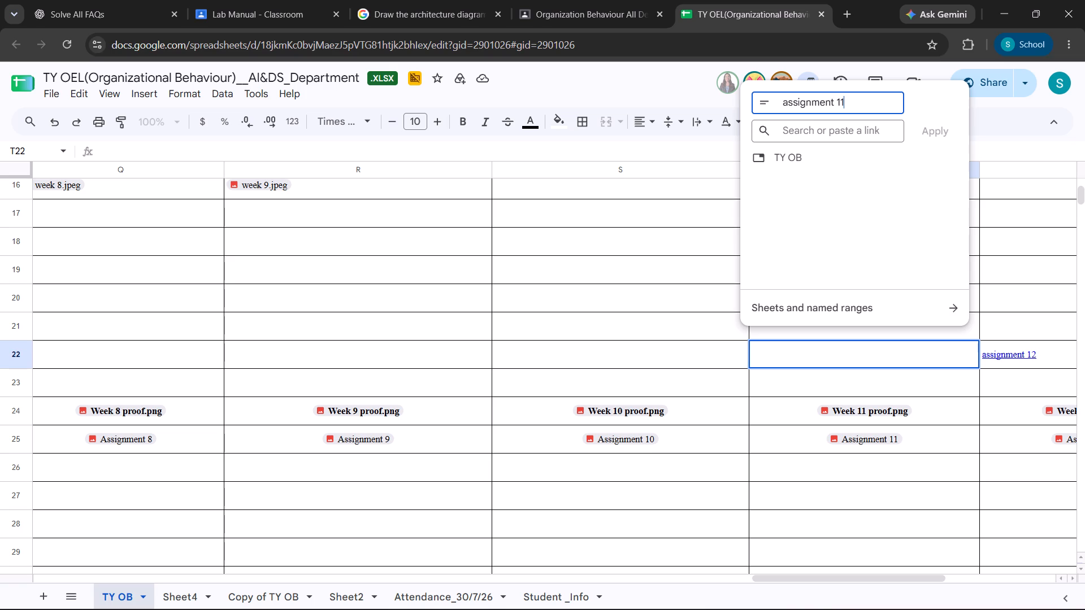
click(828, 127)
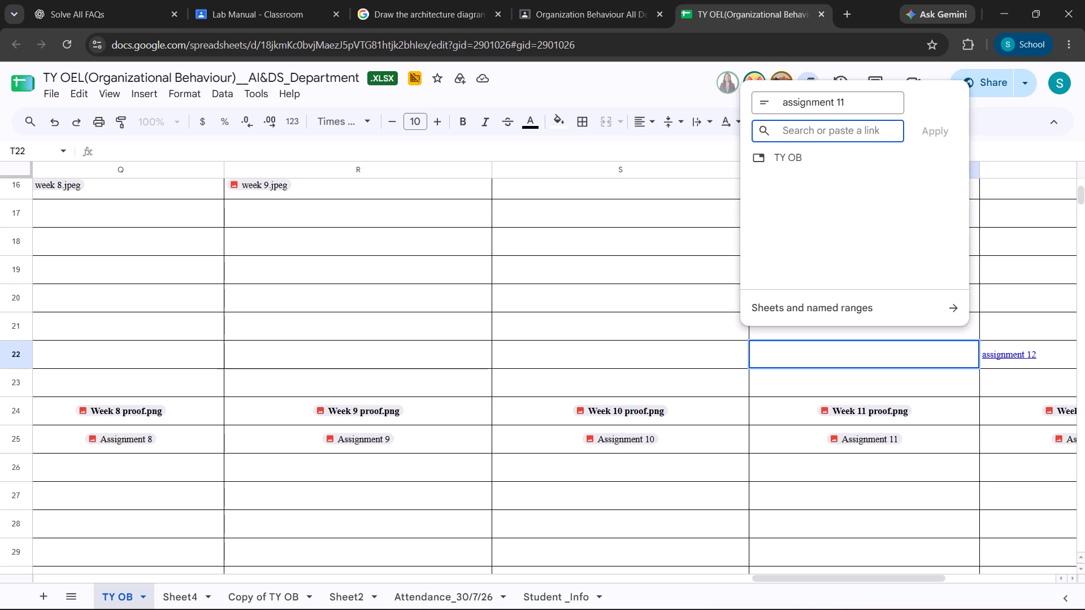
key(ctrl+v)
key(Return)
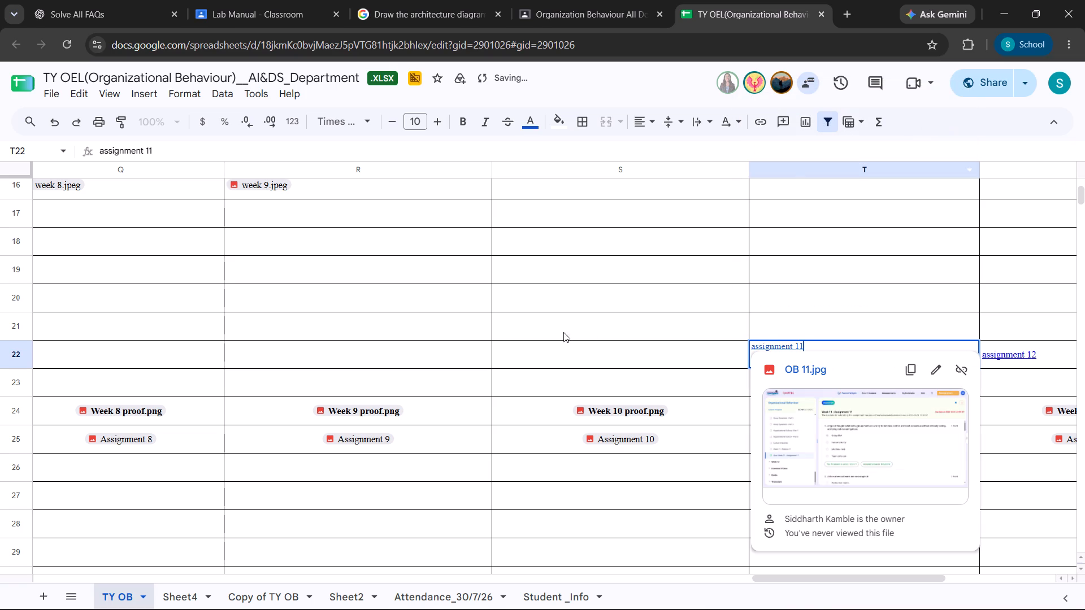
Start a new link in cell S22 with the display text "Assignment 10".
click(513, 355)
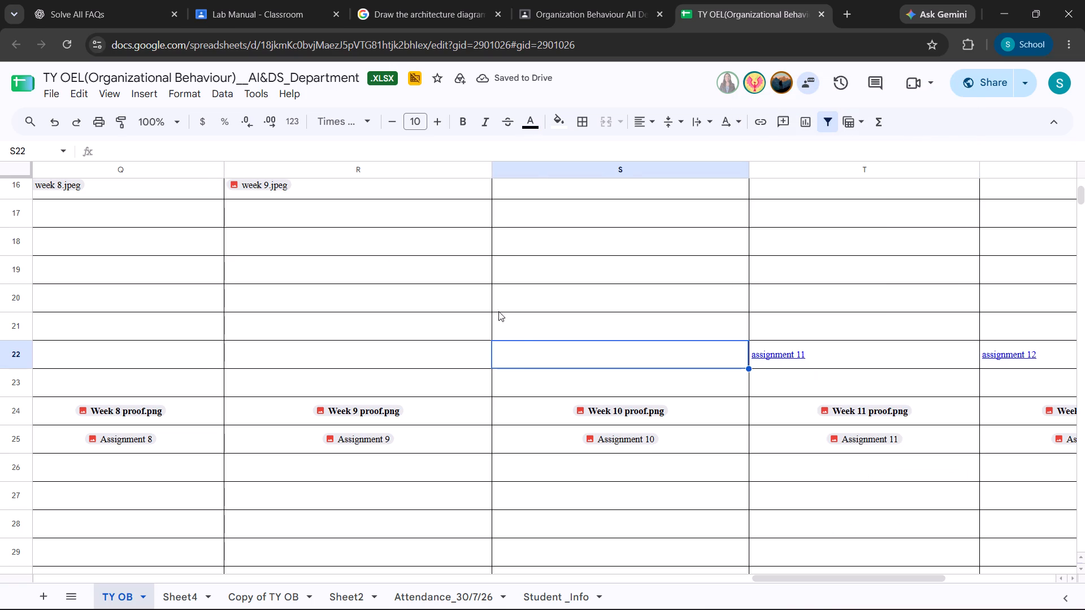
click(157, 99)
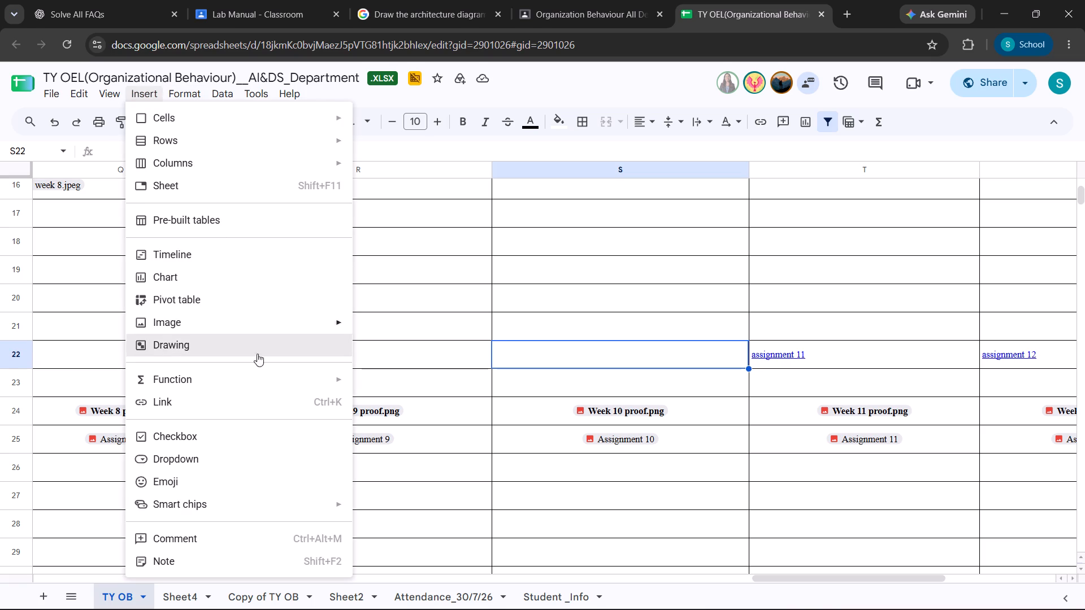
click(300, 403)
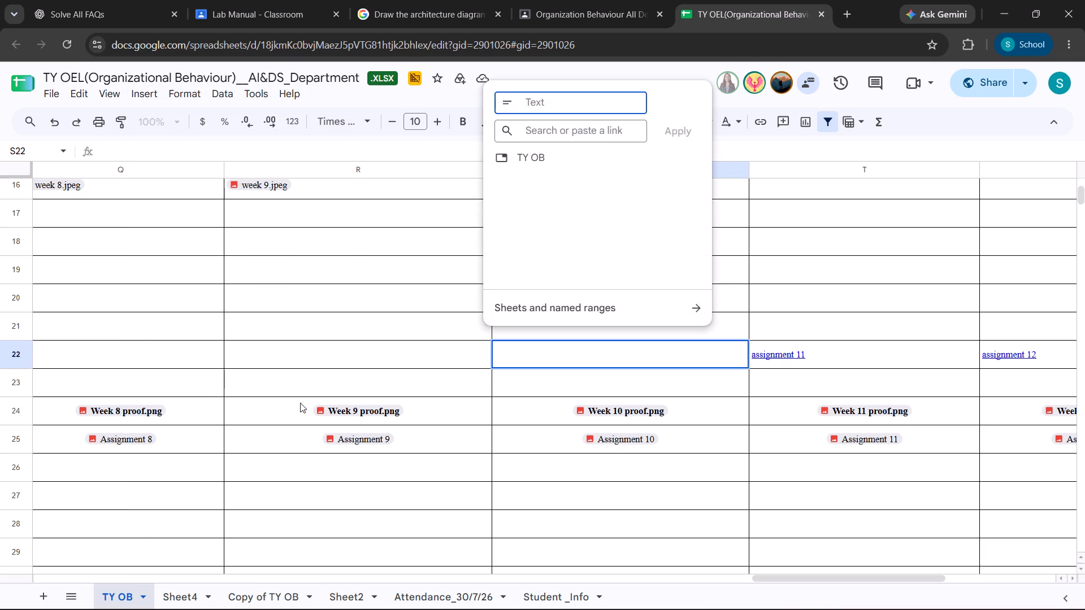
text(ASs)
key(BackSpace)
key(BackSpace)
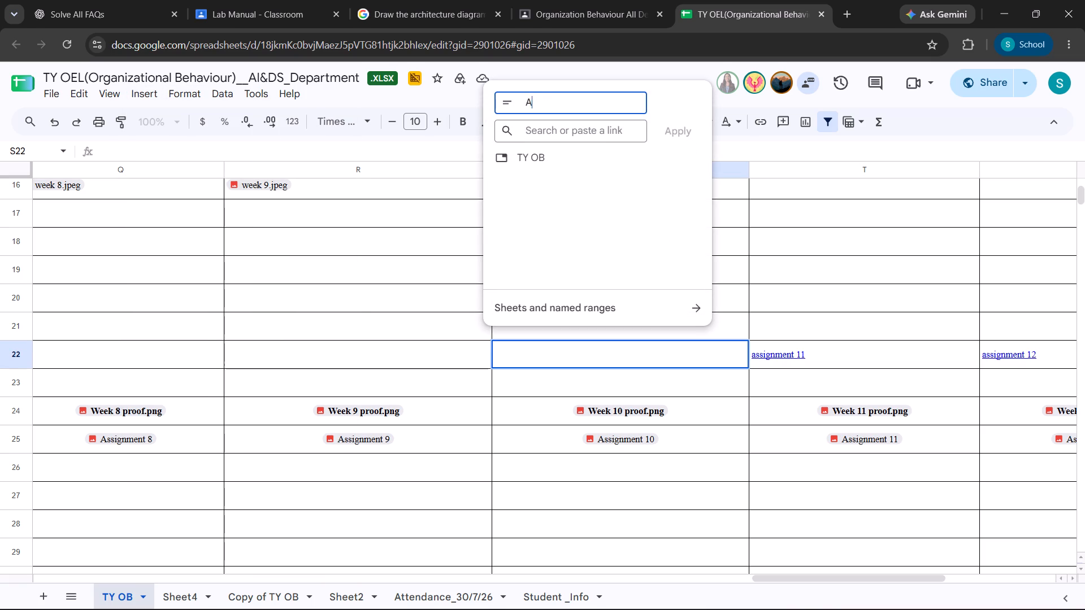
text(ssignmenr)
key(BackSpace)
text(t)
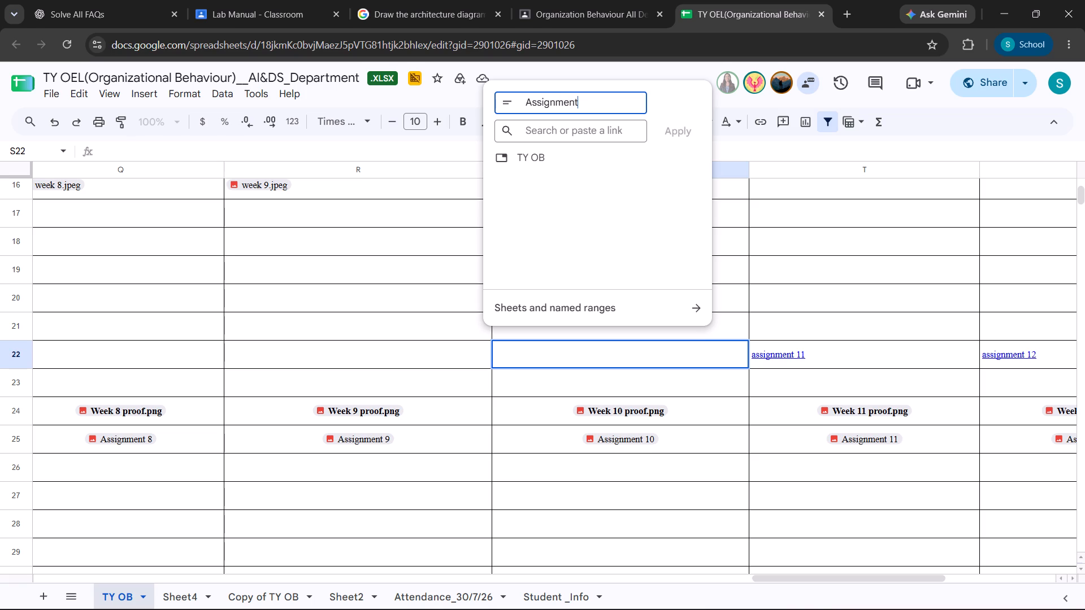
key(space)
text(10)
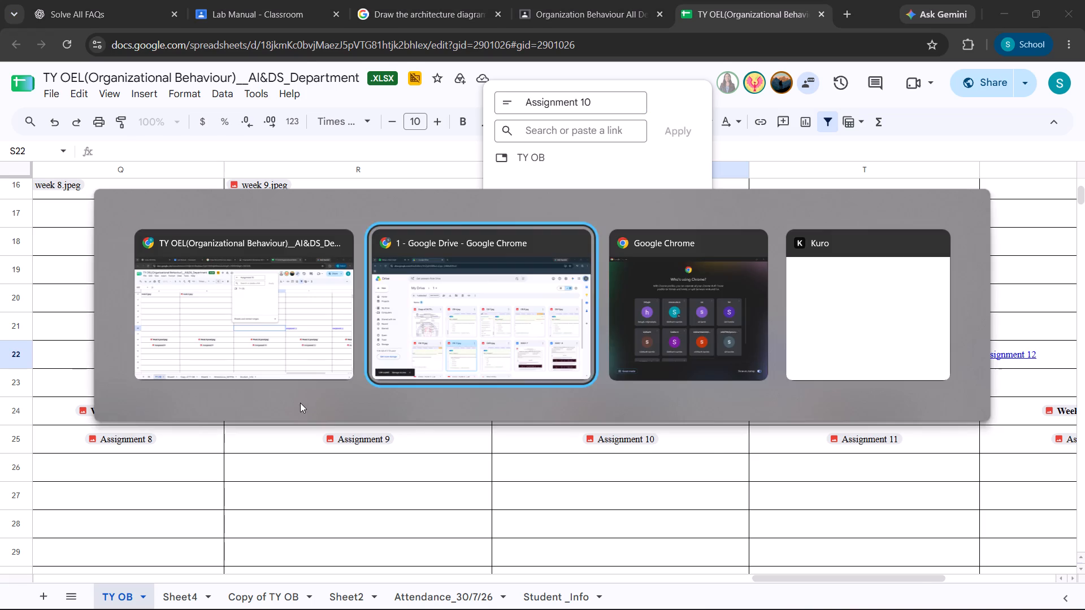
Switch to the Drive window and copy the sharing link of OB 10.jpg.
click(344, 435)
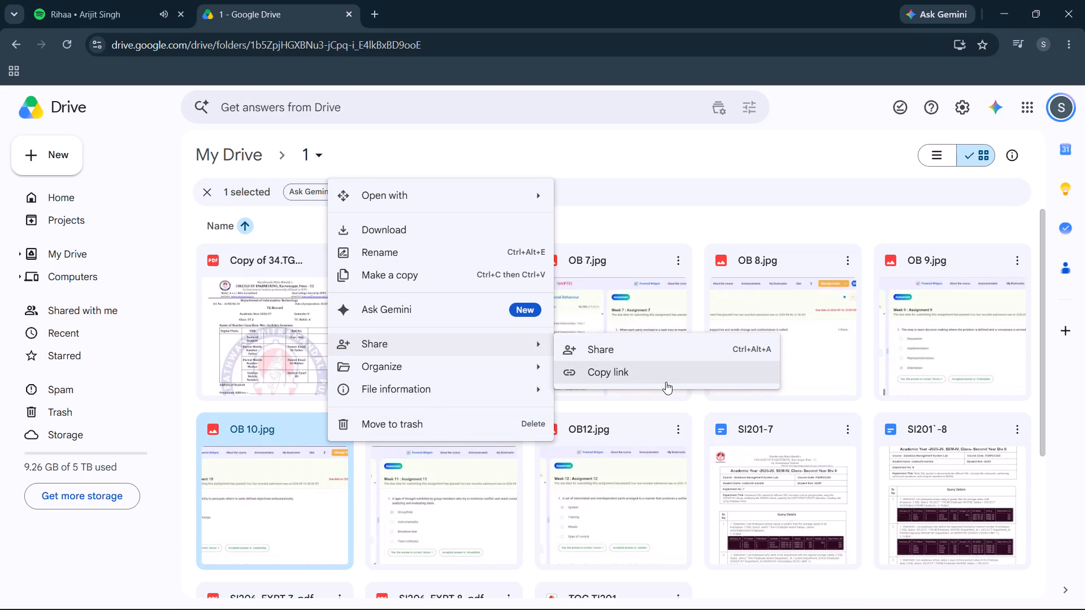
click(666, 382)
click(853, 231)
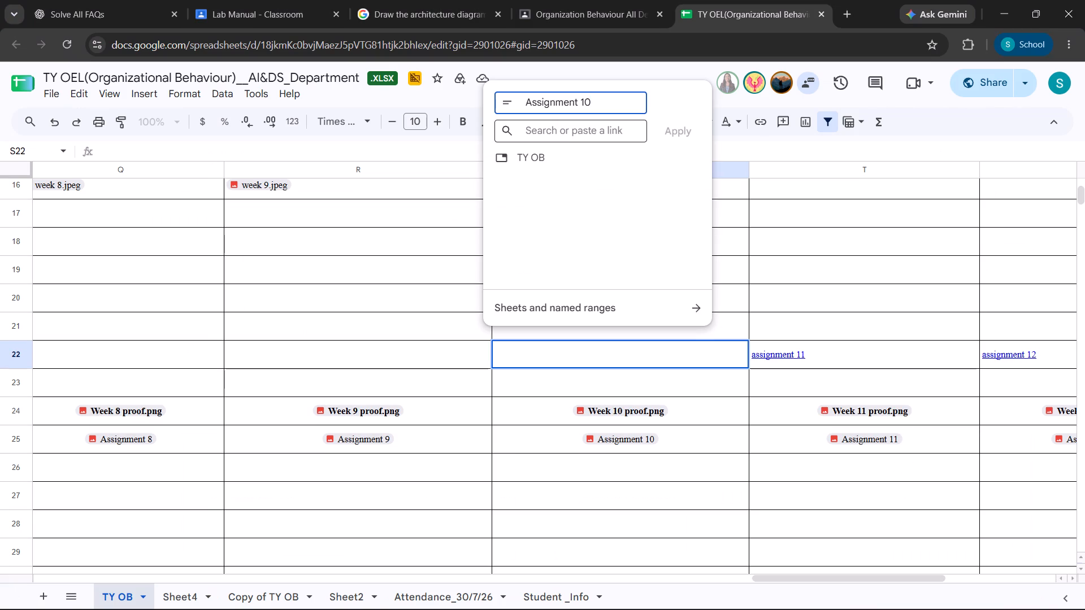
Back in the TY OB sheet, complete the "Assignment 10" link in S22 with the copied OB 10.jpg address.
click(540, 135)
right_click(540, 135)
click(574, 303)
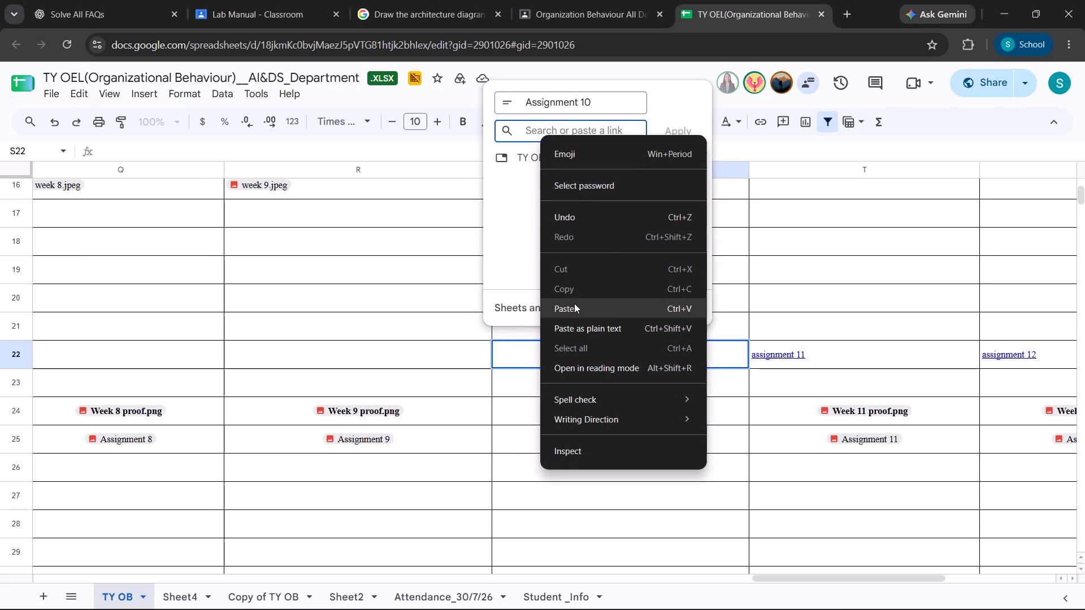
key(Return)
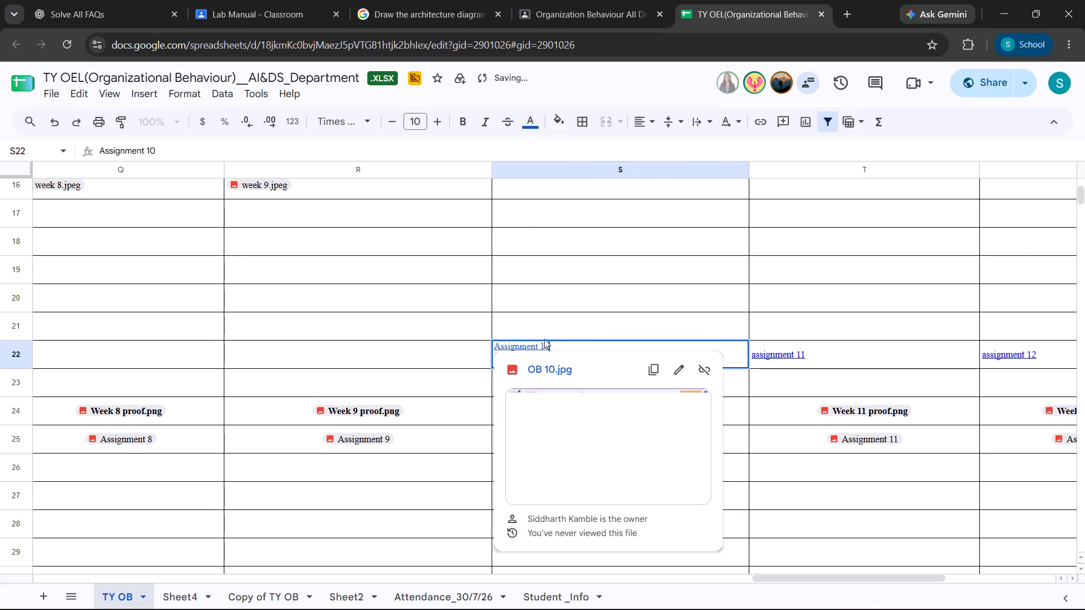
click(774, 358)
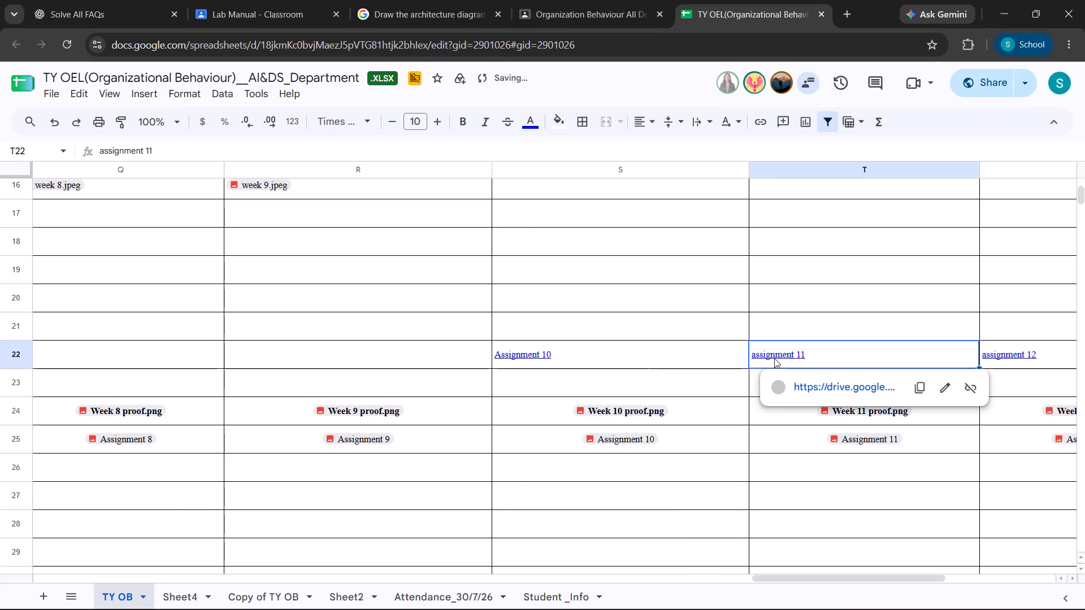
Select cell R22 for the next link, and copy the sharing link of OB 9.jpg in the Drive window.
click(342, 347)
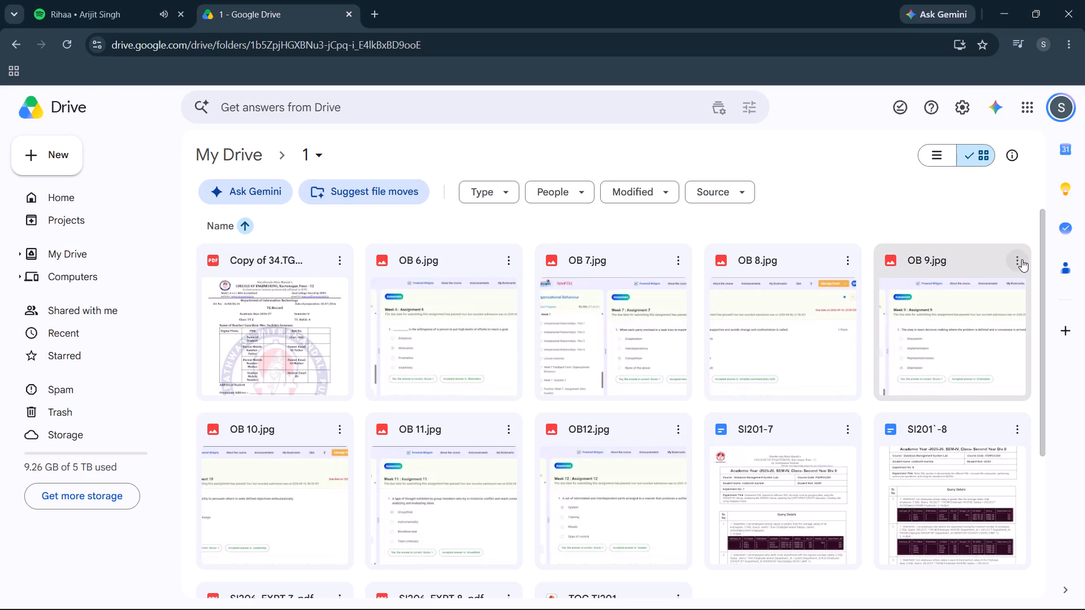
click(1022, 259)
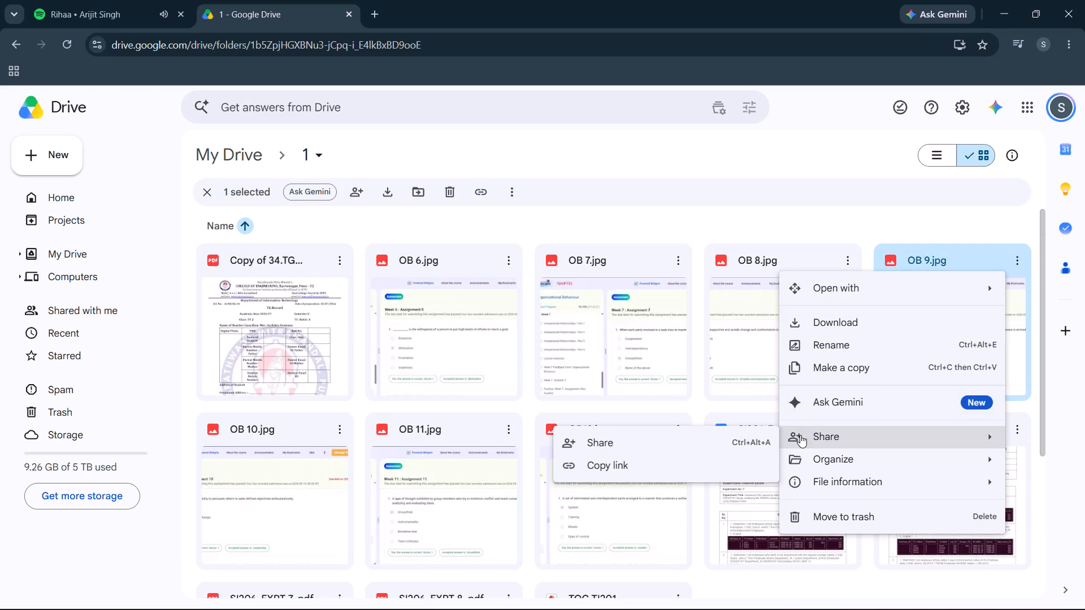
click(623, 469)
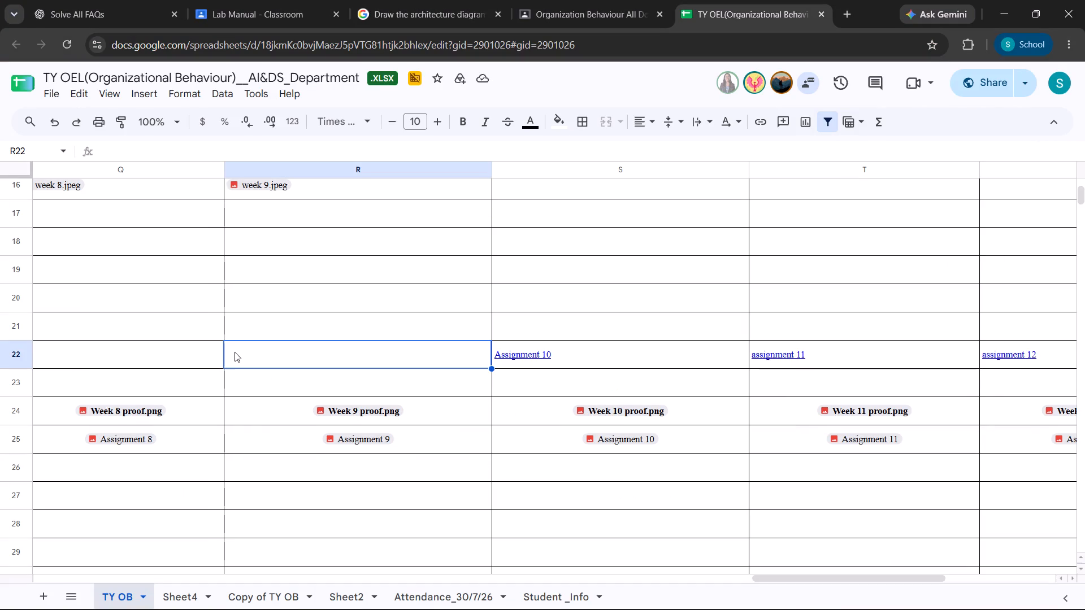
Insert a link in cell R22 with the display text "assignment 9" and the copied OB 9.jpg address.
click(146, 94)
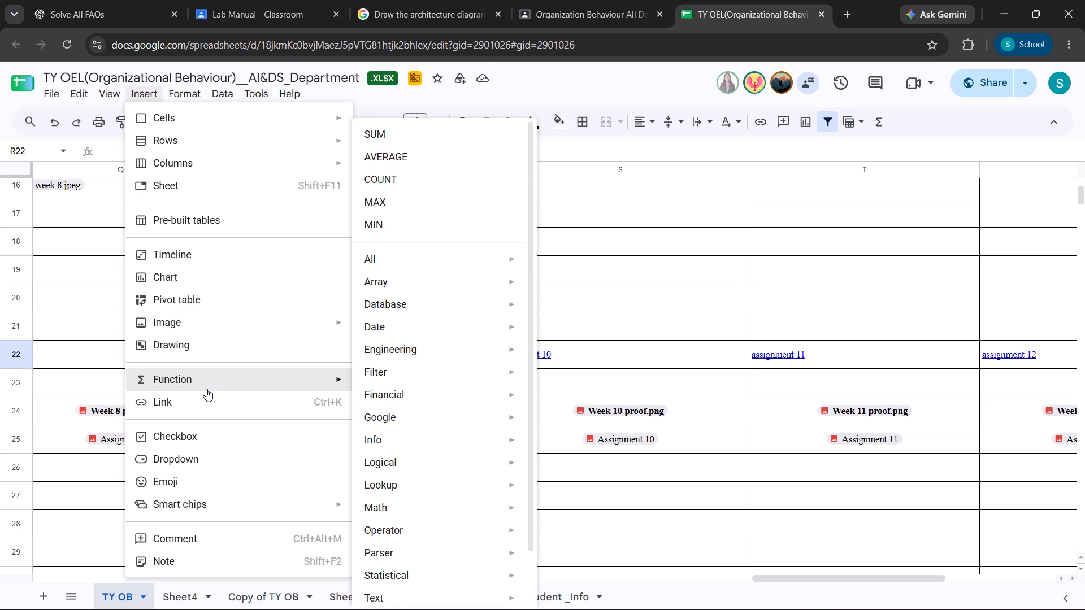
click(212, 398)
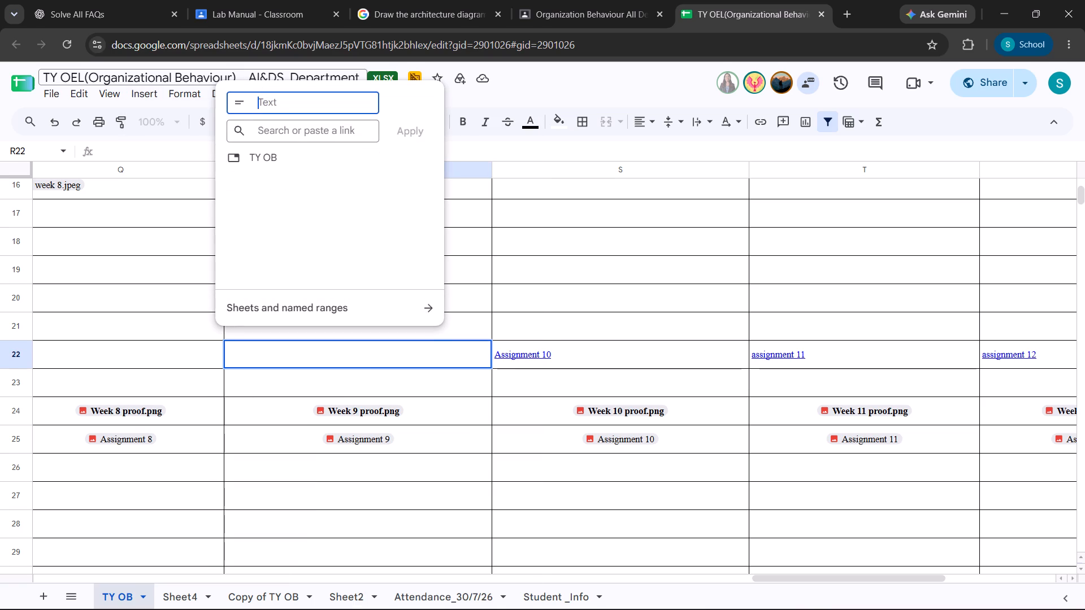
key(shift+a)
key(BackSpace)
text(assig)
text(nment)
key(space)
key(9)
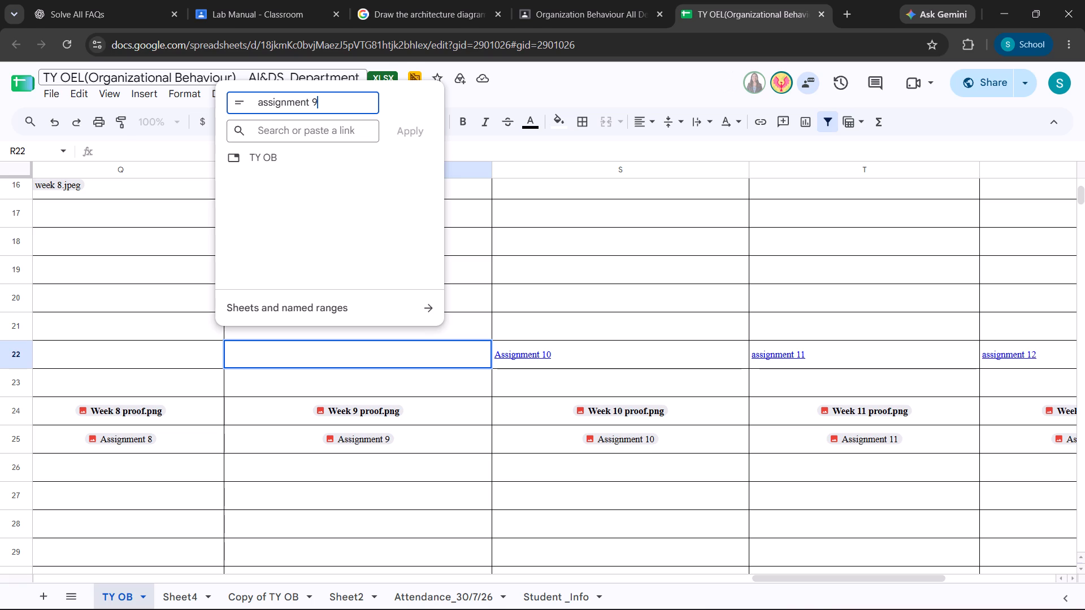
key(Return)
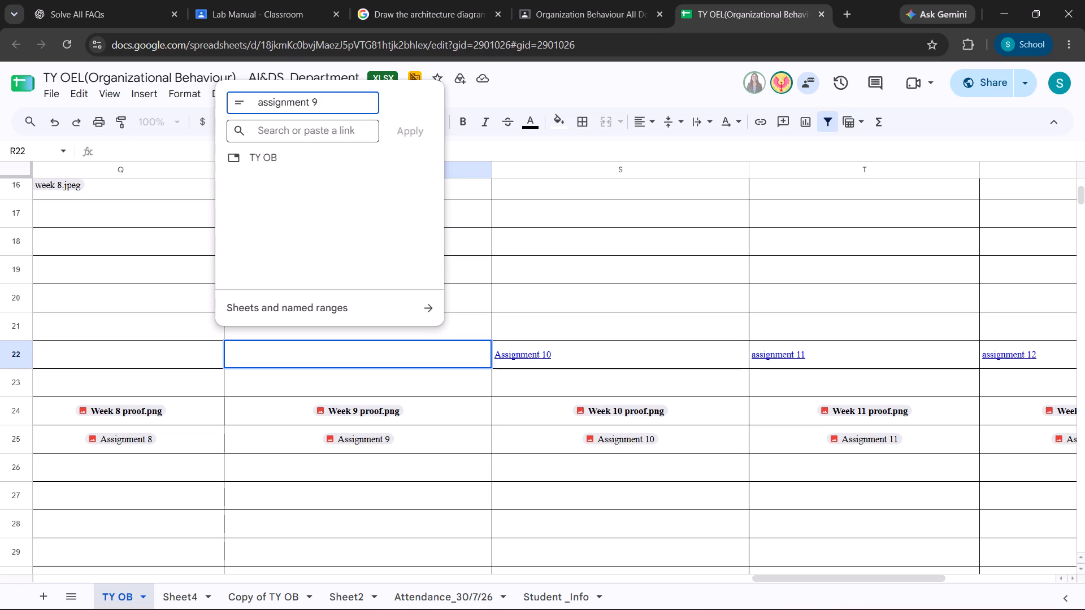
click(305, 133)
key(ctrl+v)
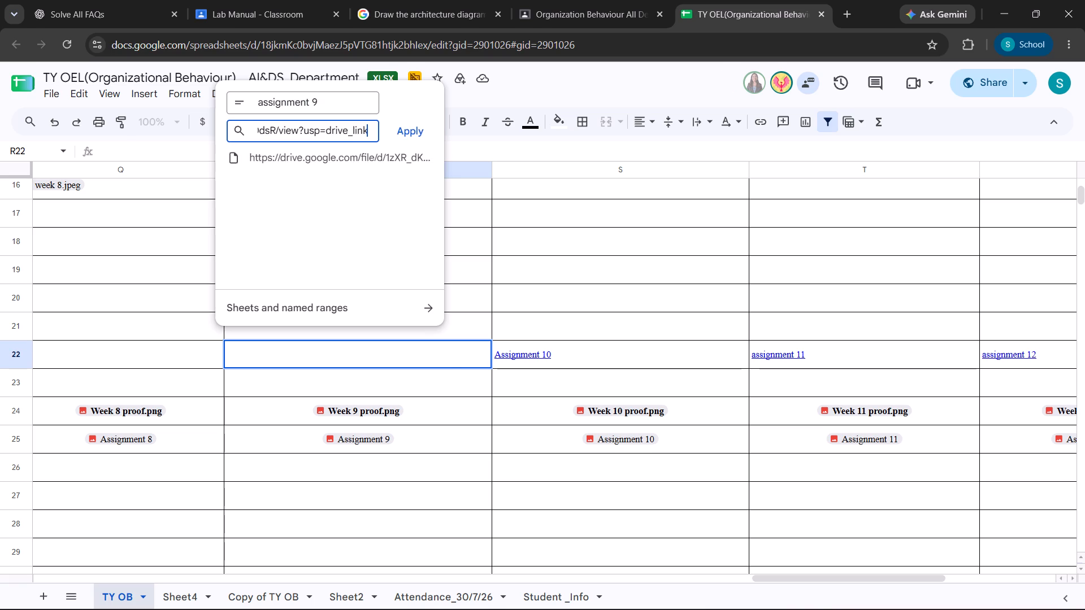
key(Return)
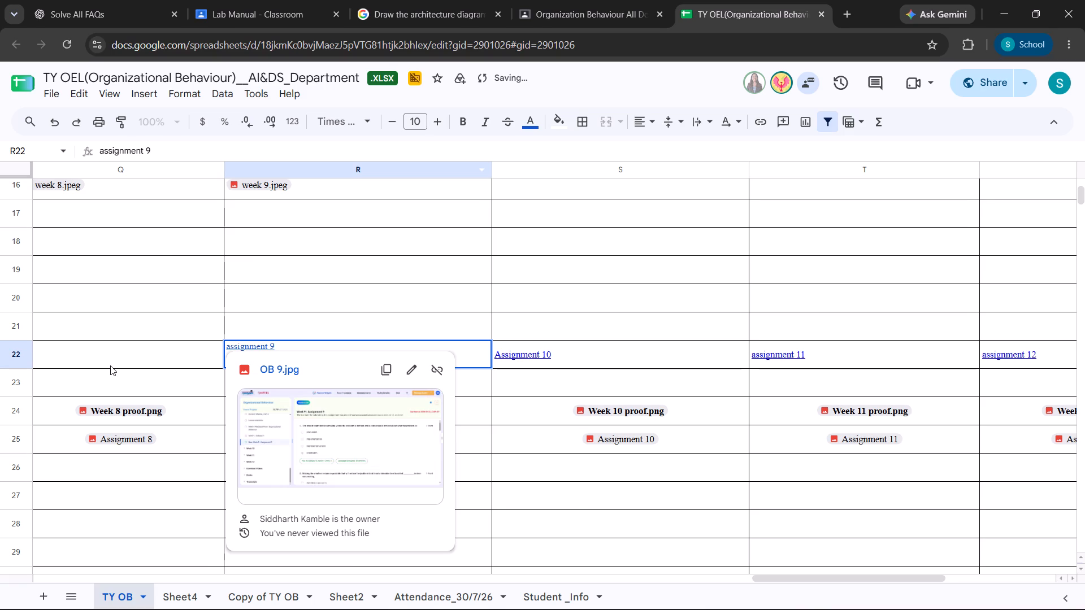
Start a new link in cell Q22 with the display text "Assignment 8".
scroll(110, 365, right, 4)
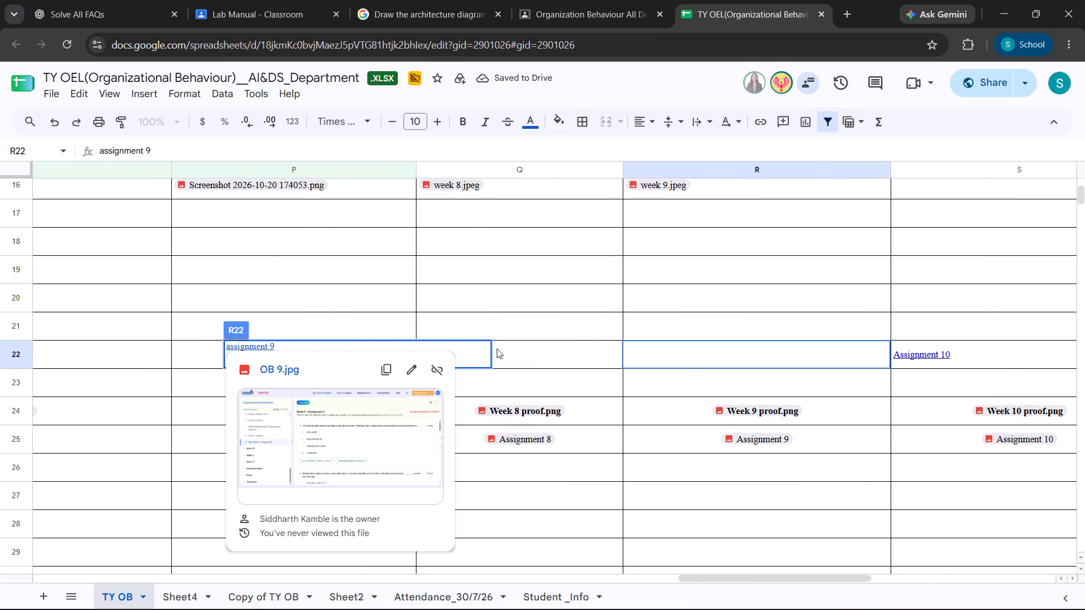
click(682, 357)
click(524, 352)
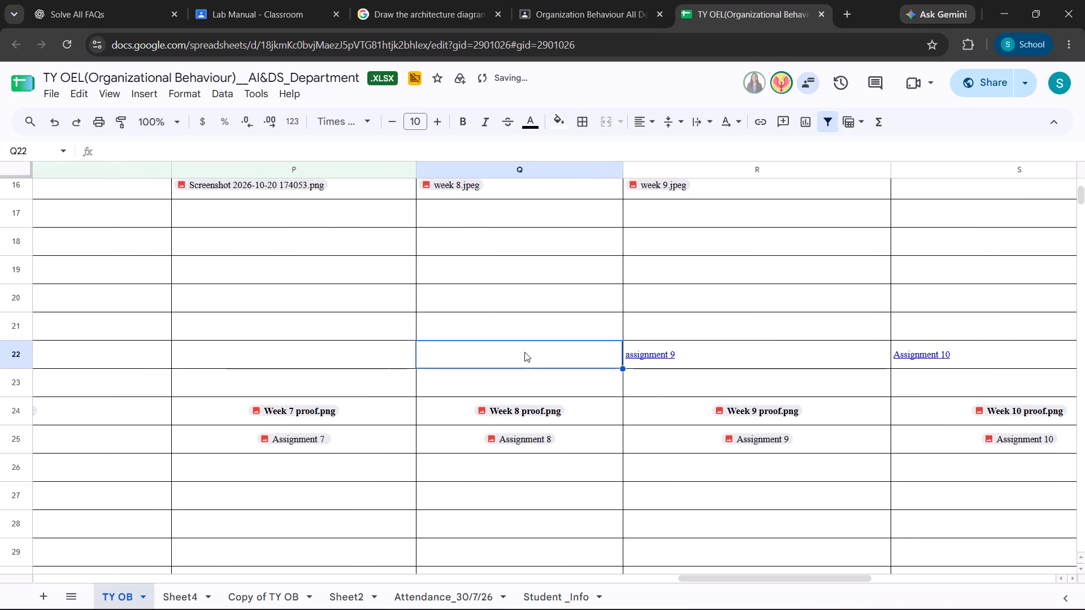
click(140, 99)
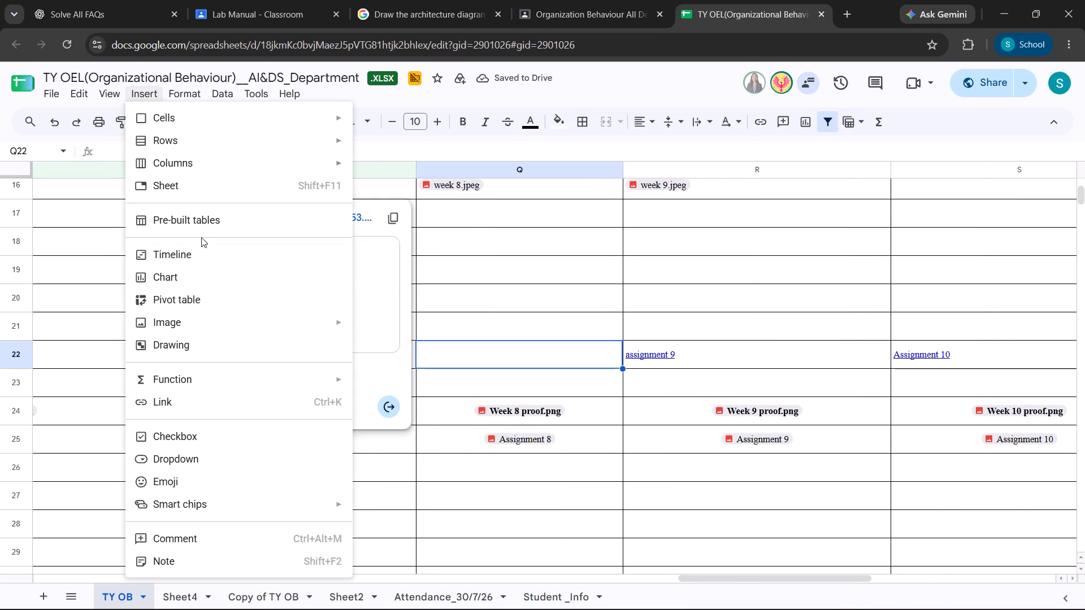
click(186, 405)
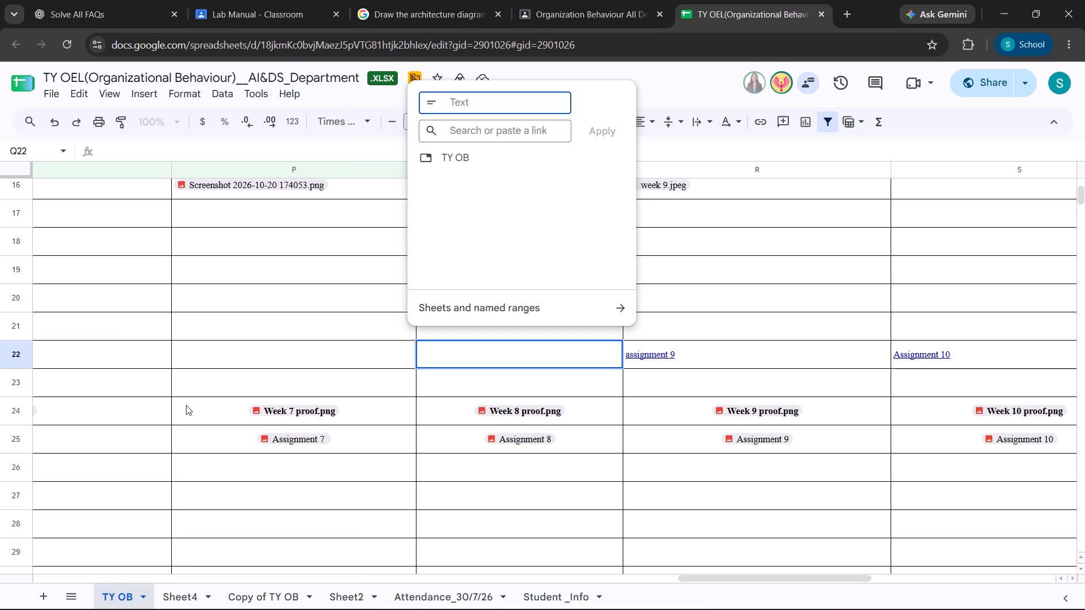
text(Assi)
text(gnment)
key(space)
key(8)
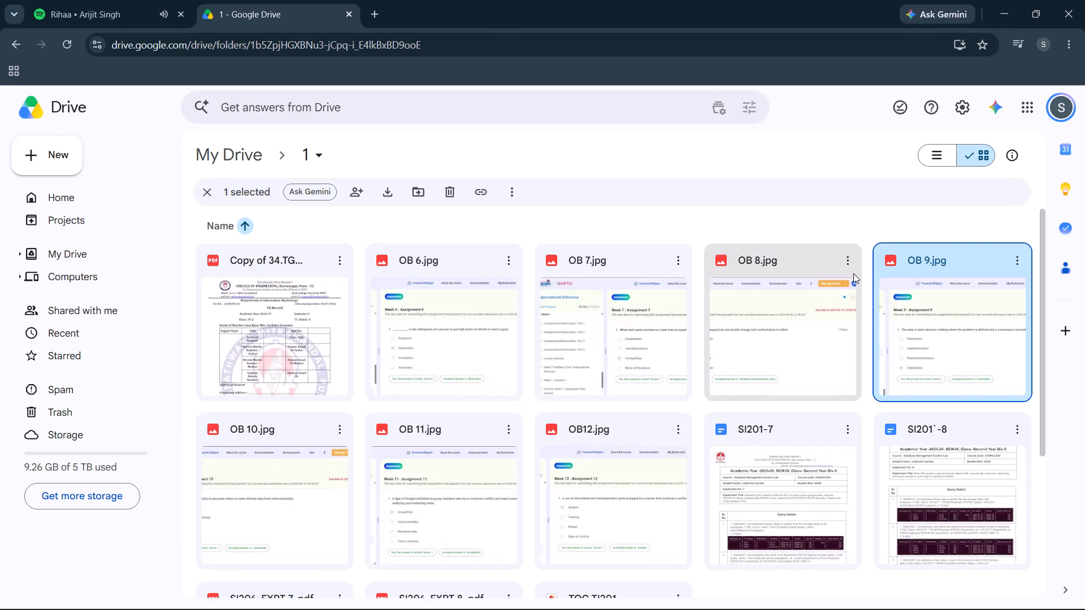
Switch to the Drive window and copy the sharing link of OB 8.jpg.
click(851, 265)
click(850, 268)
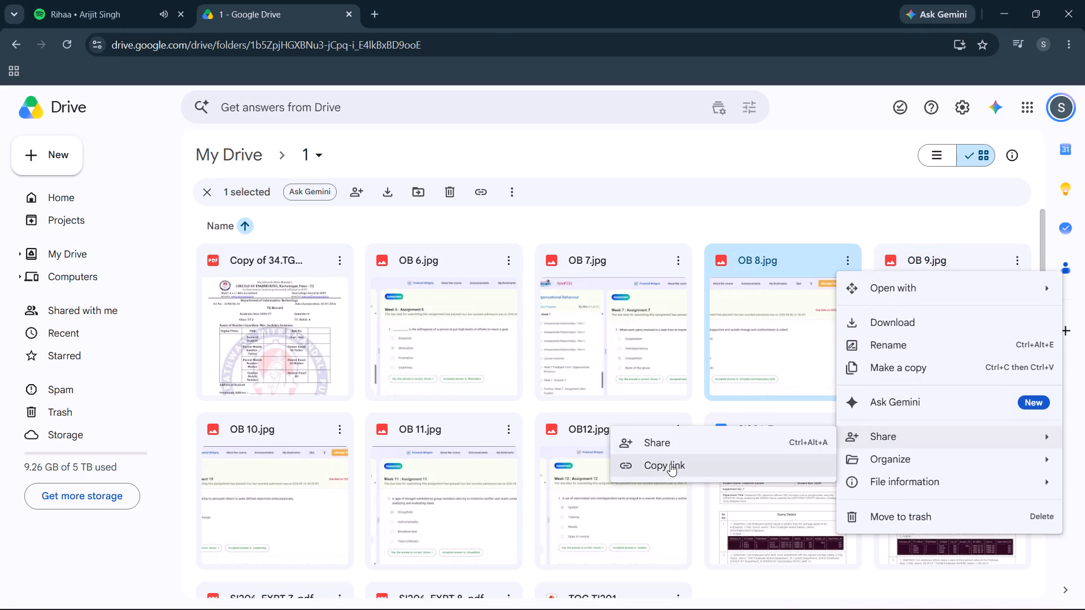
click(669, 464)
click(608, 223)
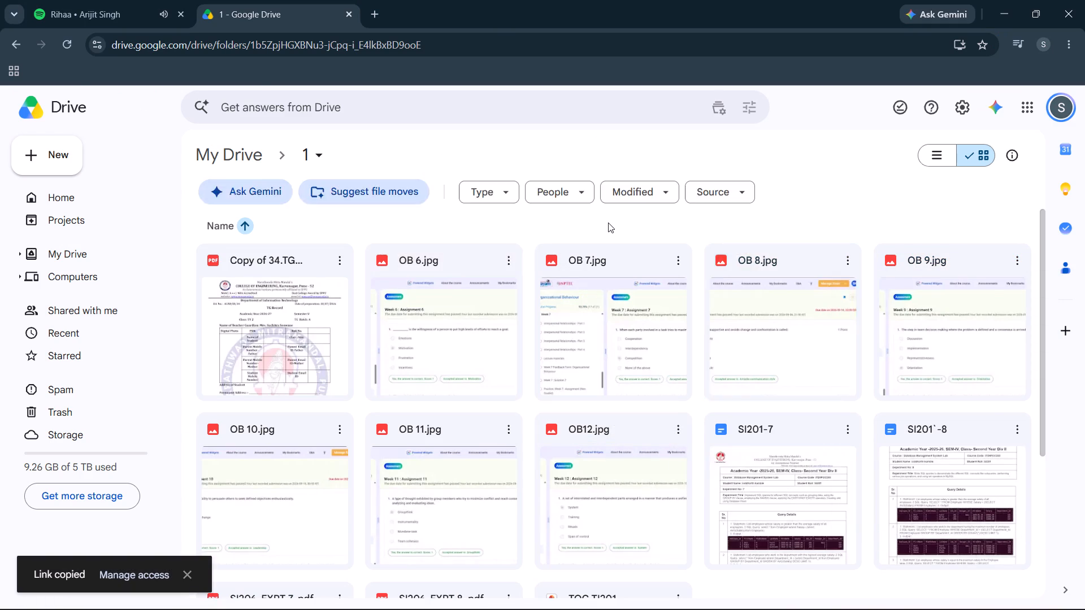
Back in the TY OB sheet, complete the "Assignment 8" link in Q22 with the copied OB 8.jpg address.
click(480, 132)
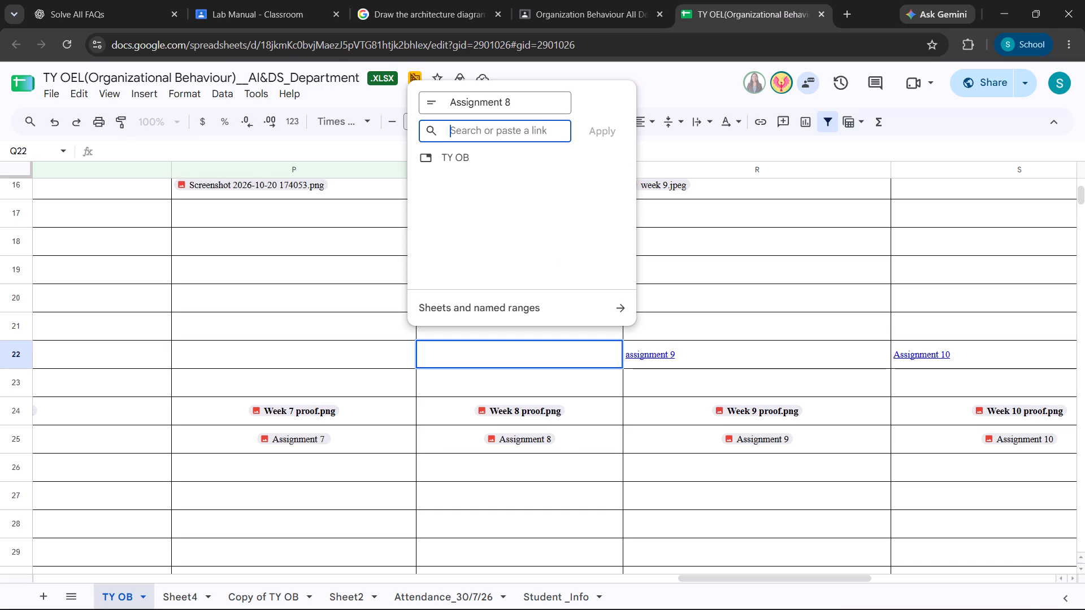
key(ctrl+v)
key(Return)
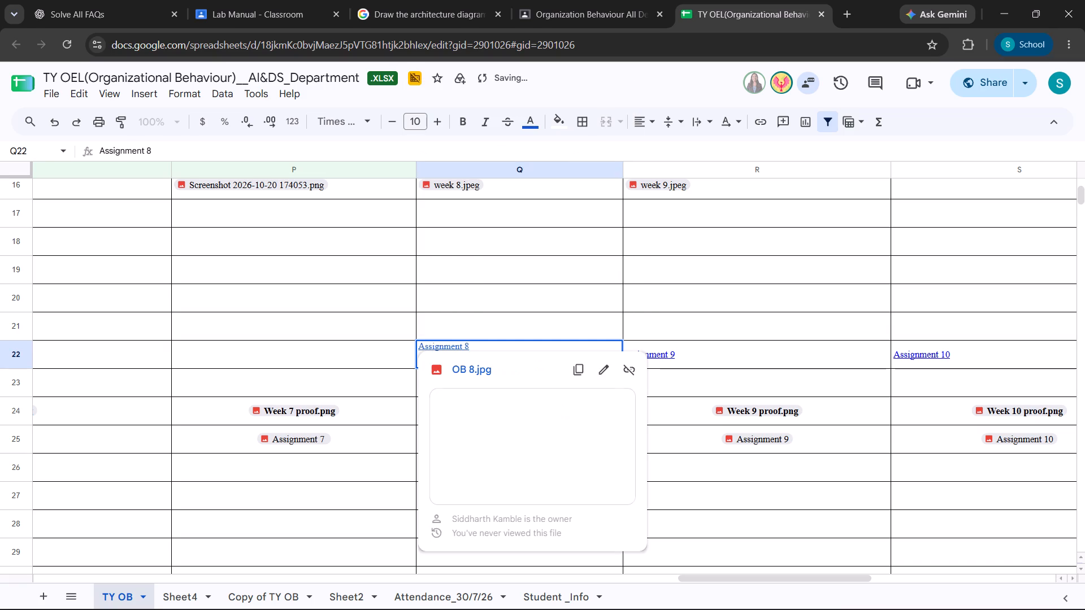
Select cell P22 for the next link, and copy the sharing link of OB 7.jpg in the Drive window.
click(383, 355)
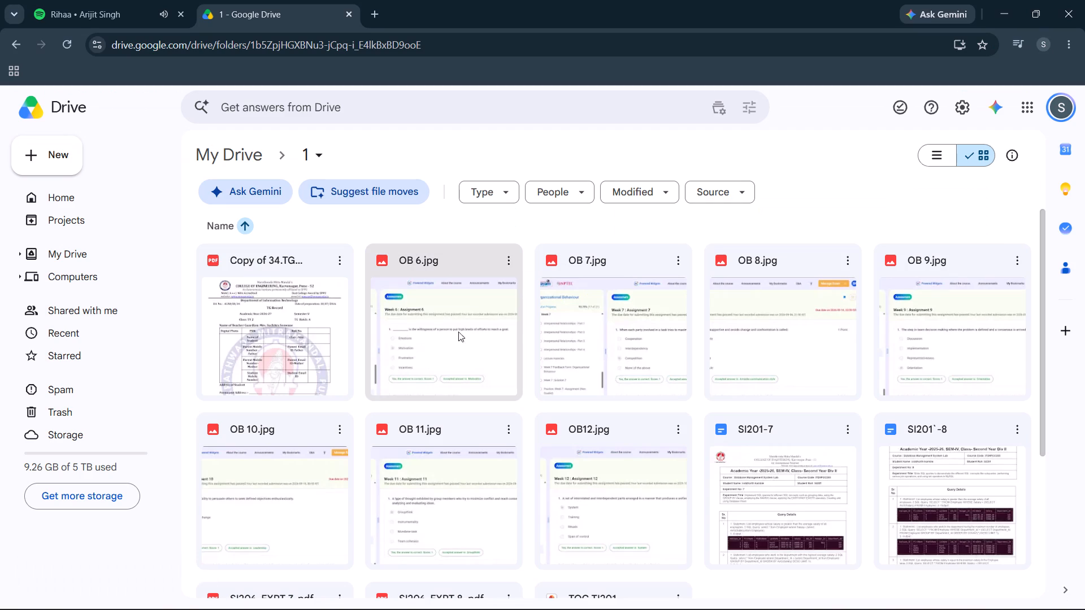
click(678, 260)
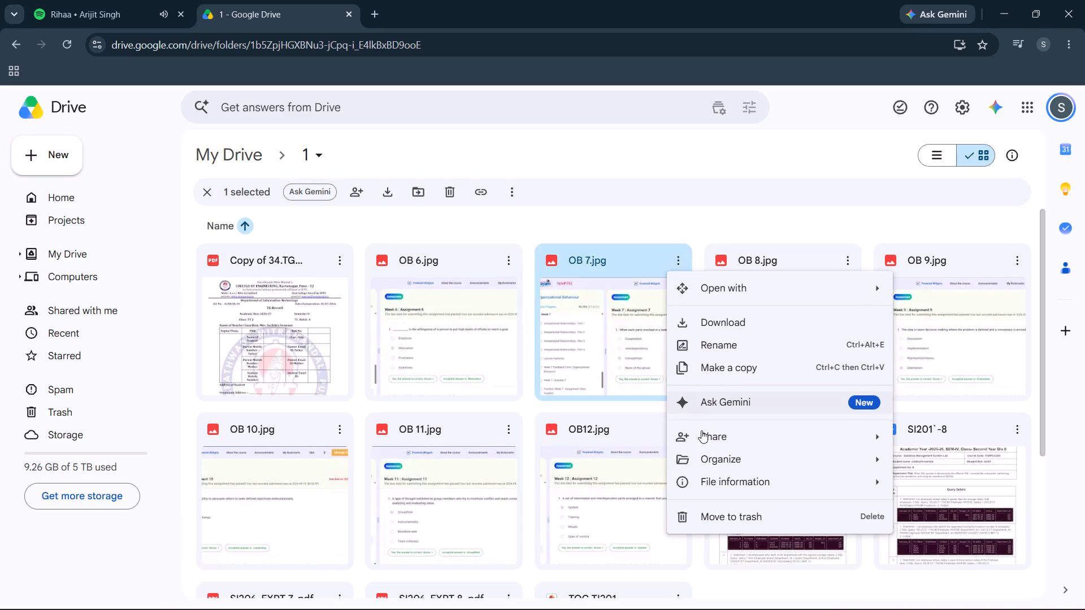
click(550, 465)
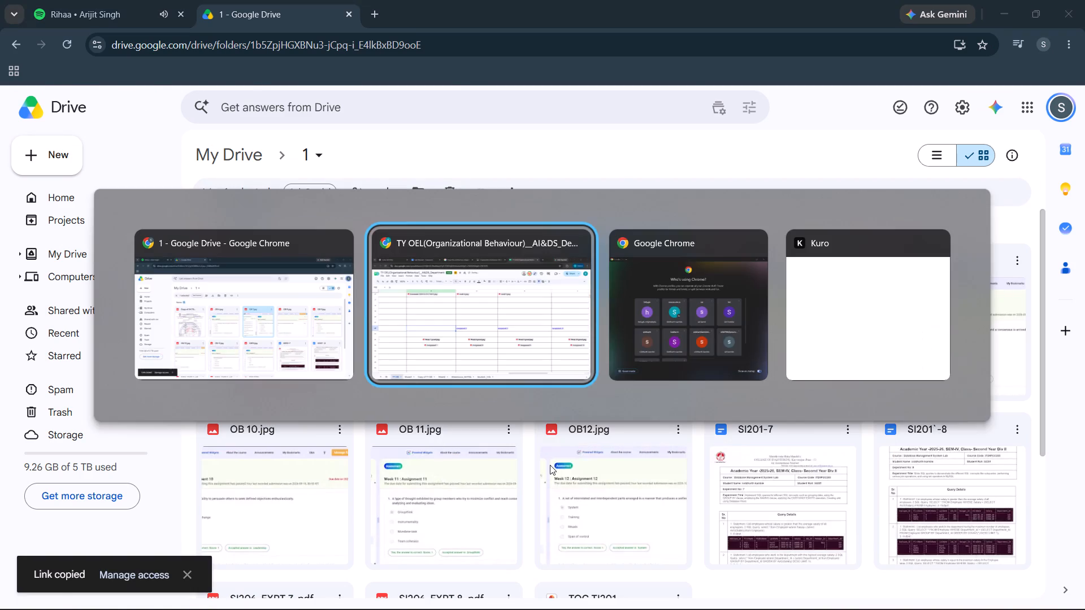
Back in the TY OB sheet, start a new link in cell P22.
scroll(343, 421, right, 3)
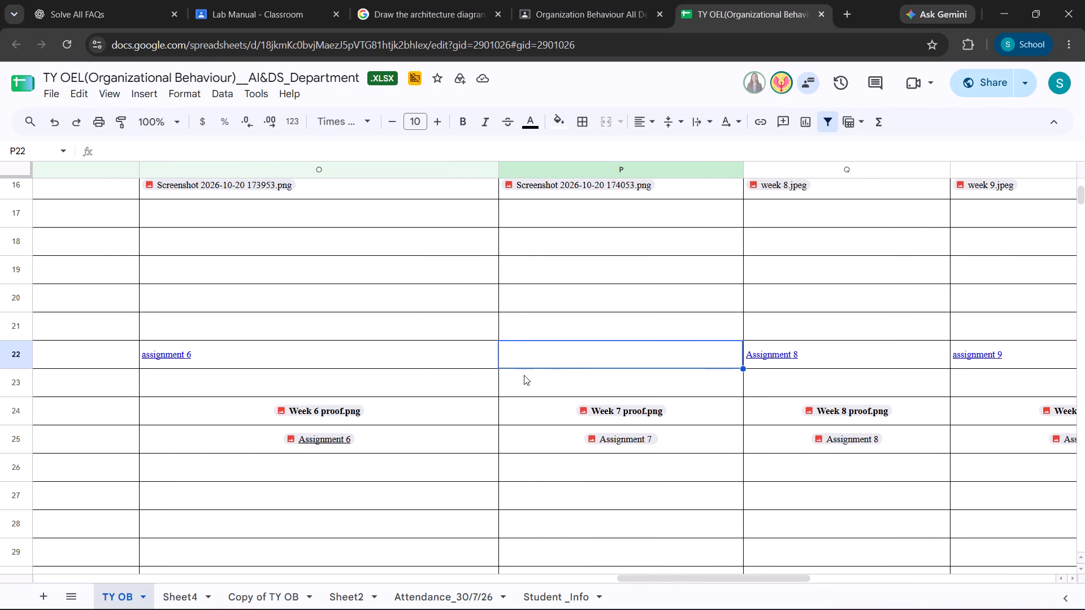
click(140, 93)
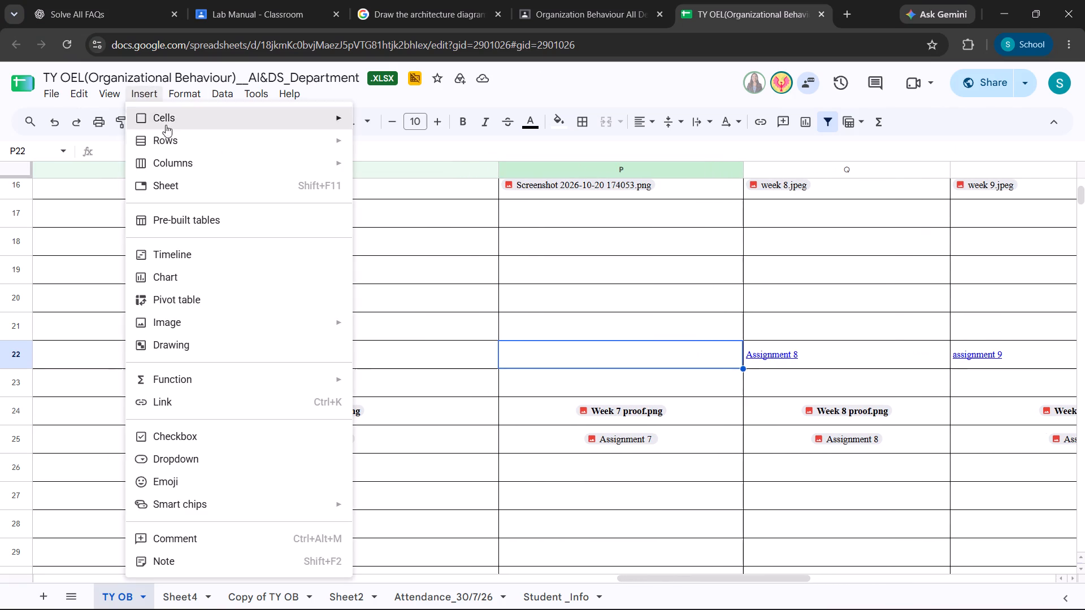
click(208, 402)
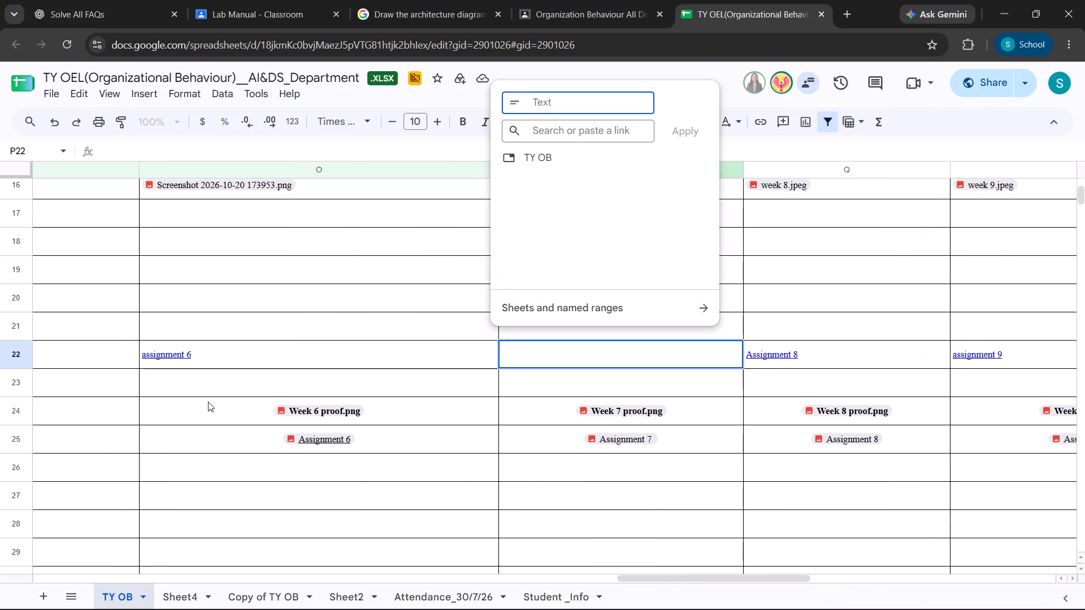
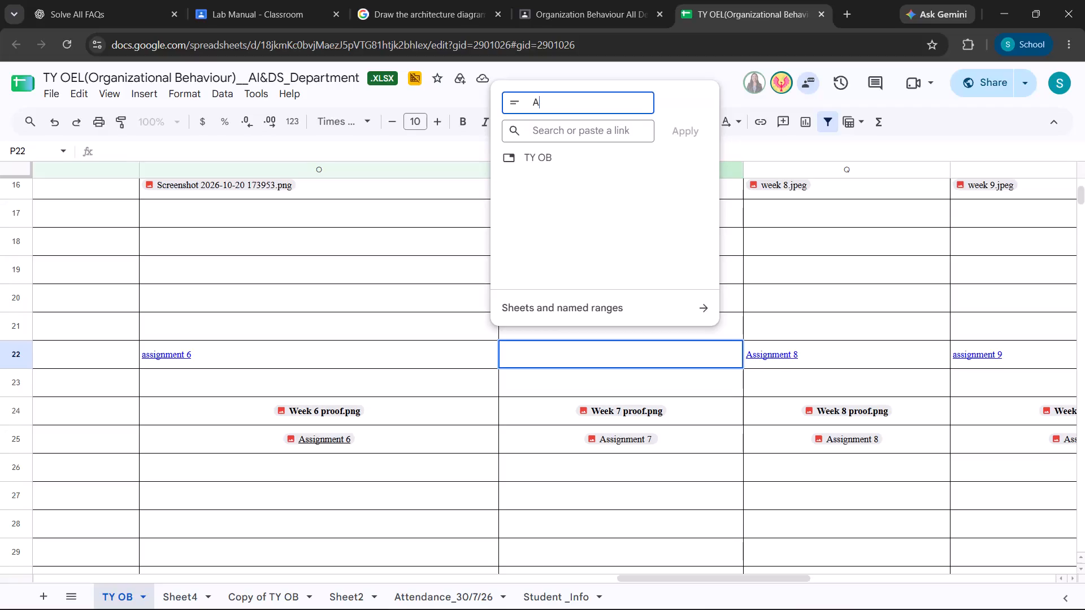
Complete the P22 link with the text "Assignment 7" and the copied OB 7.jpg address.
text(ssignment)
key(space)
key(7)
key(Return)
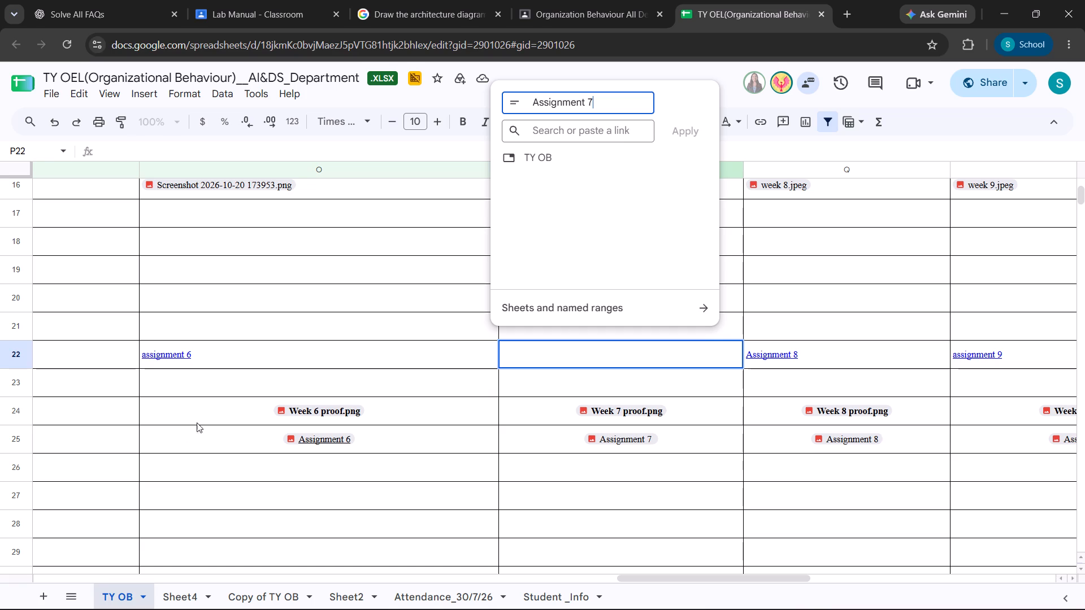
click(588, 121)
click(574, 135)
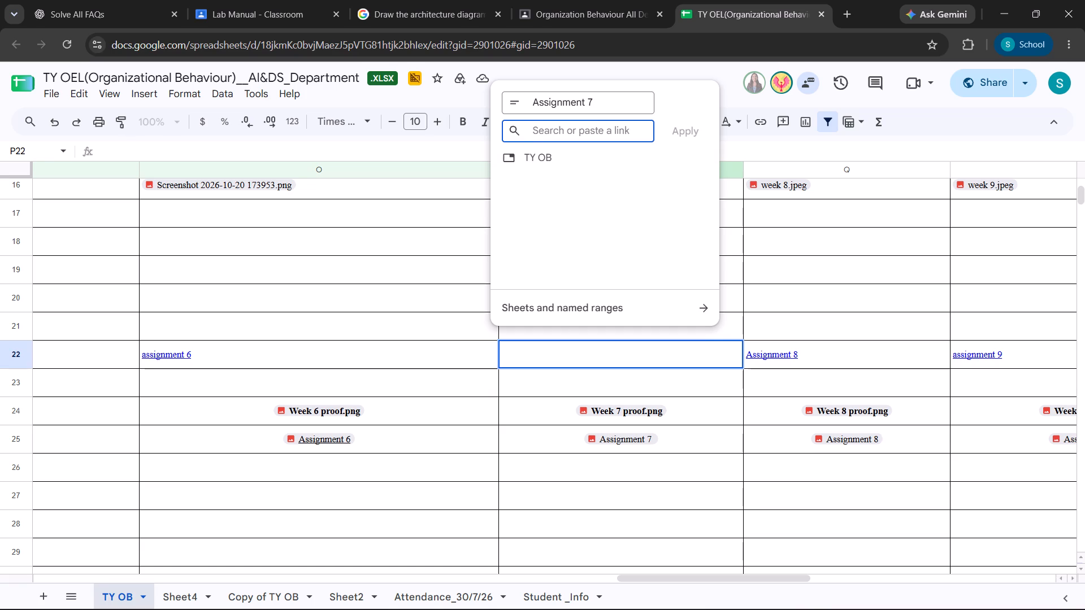
key(ctrl+v)
key(Return)
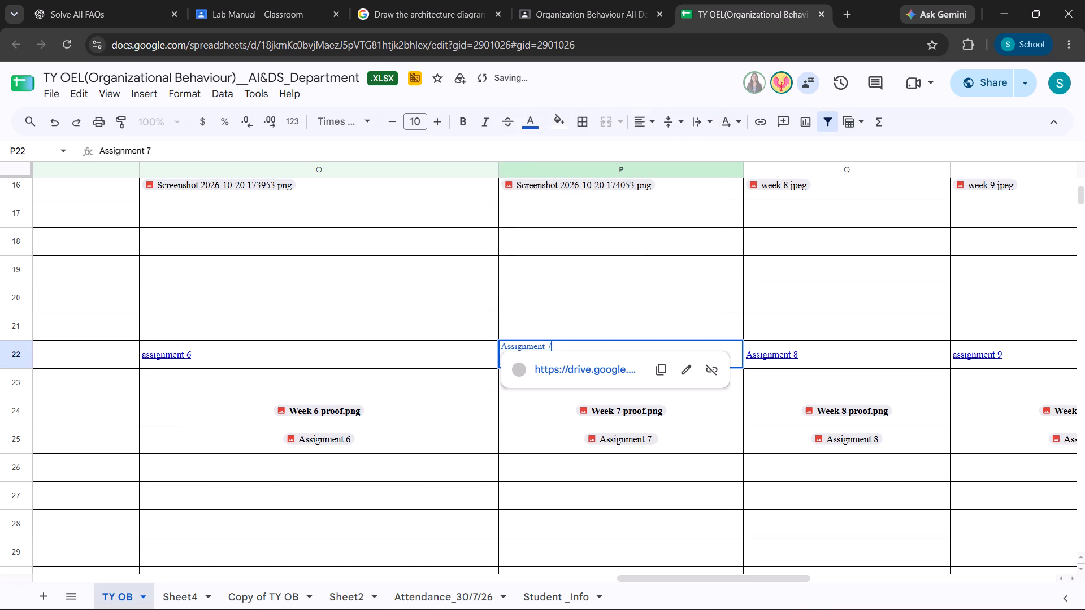
click(449, 343)
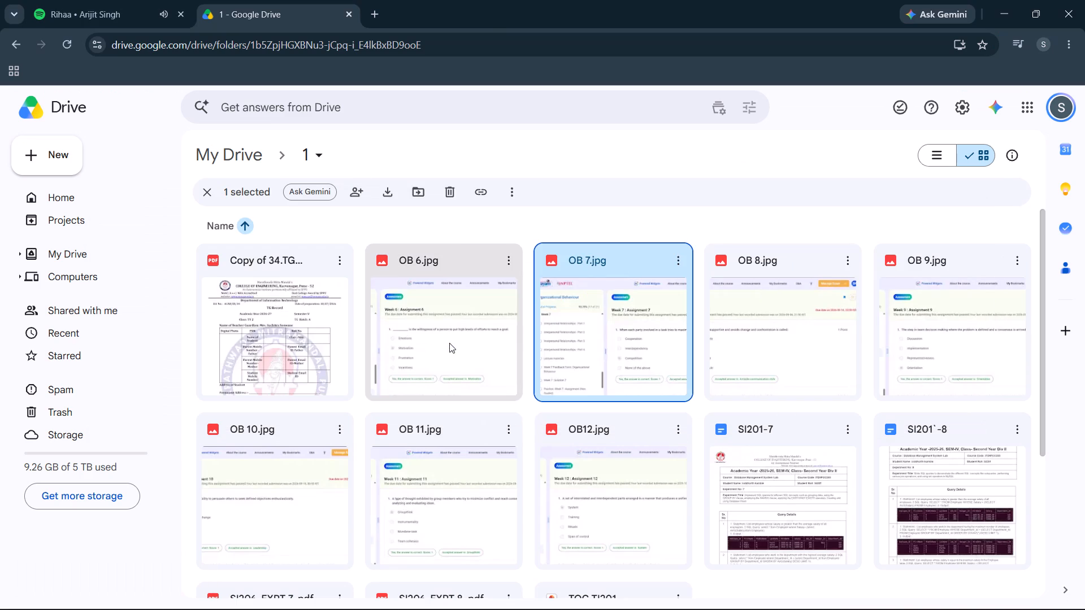
Switch to the Drive window and close the Drive folder, leaving Spotify open.
click(348, 10)
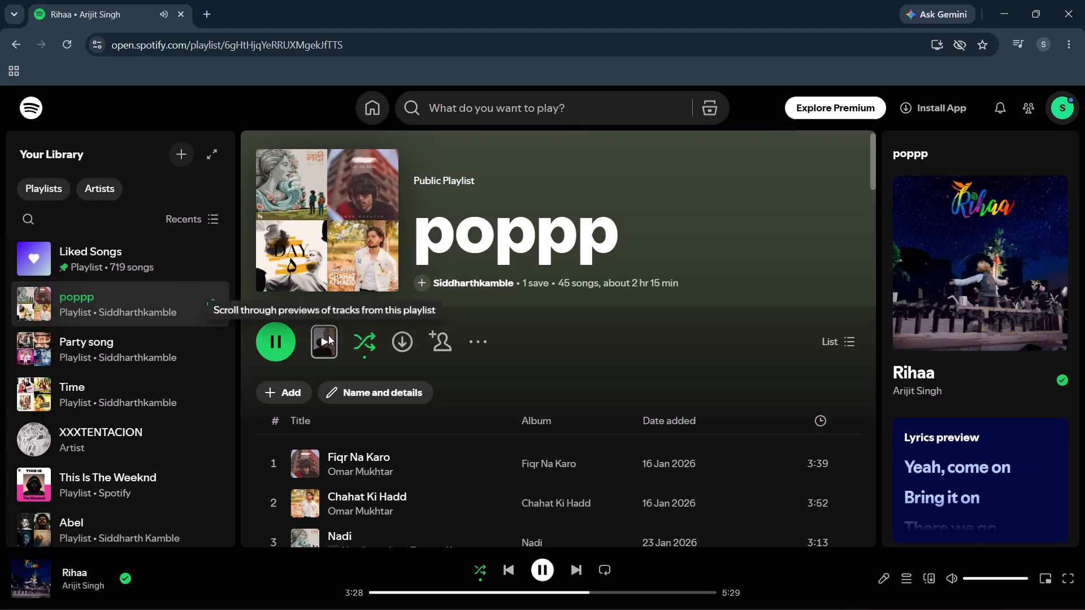
Back in the TY OB sheet, review the student's row 22 from the name and branch through the registration proof and assignment links.
scroll(348, 351, right, 4)
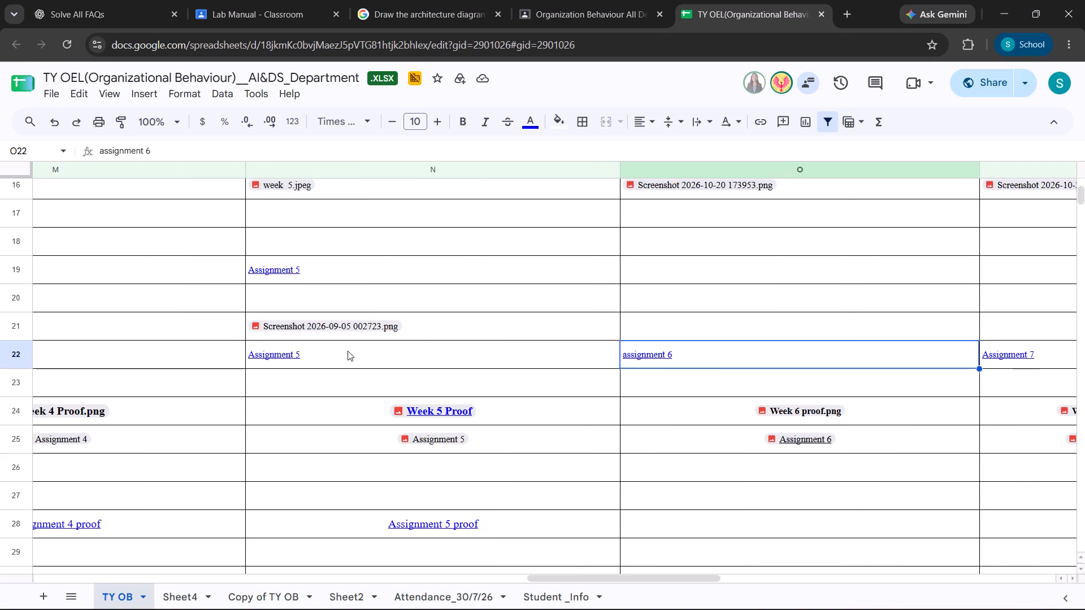
scroll(348, 351, right, 14)
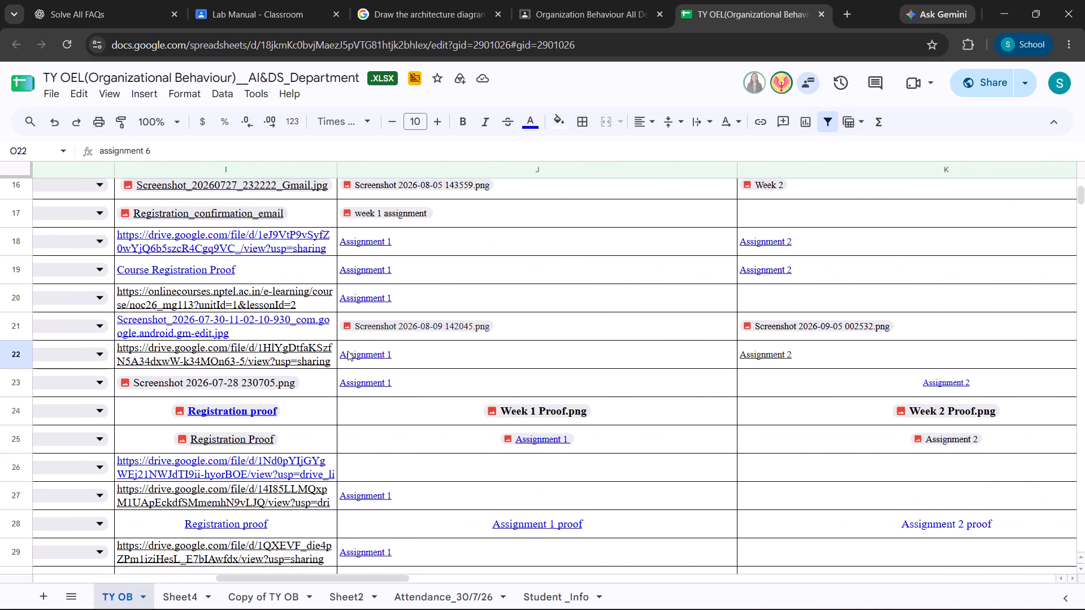
click(779, 357)
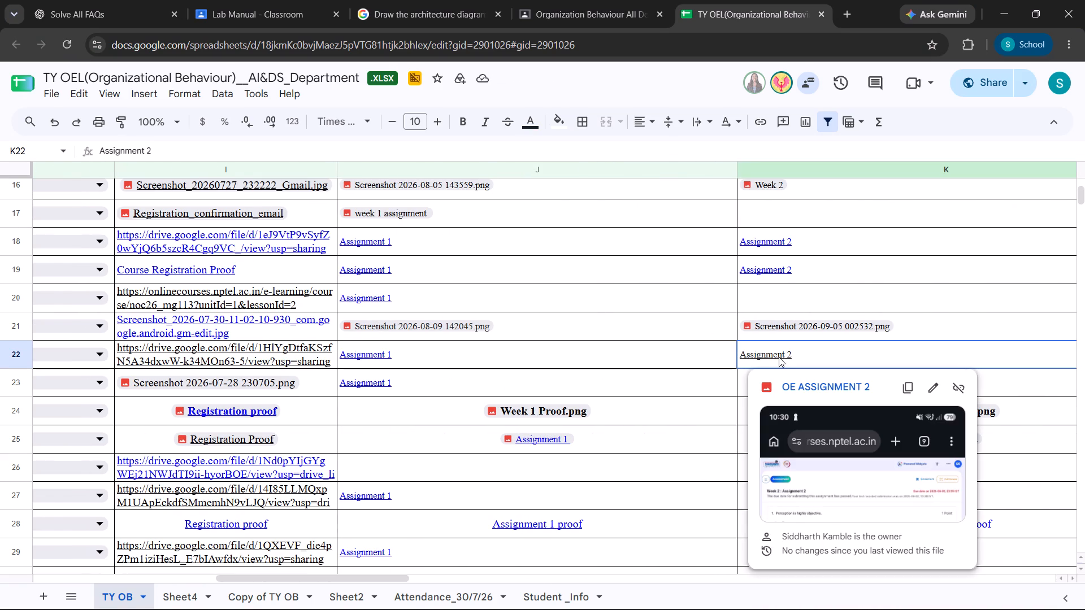
scroll(779, 357, right, 11)
click(779, 357)
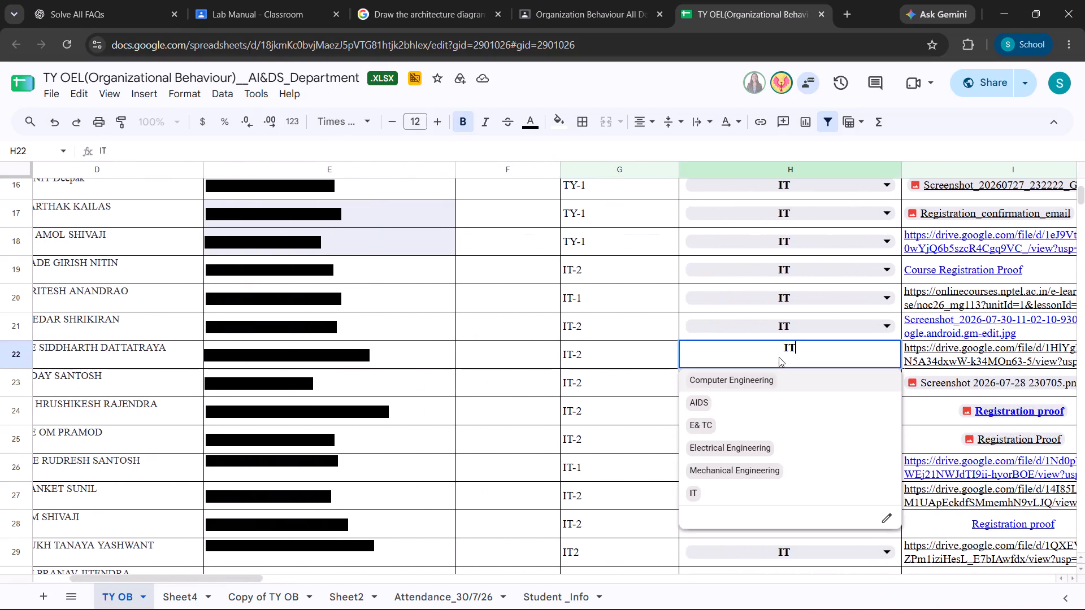
click(707, 481)
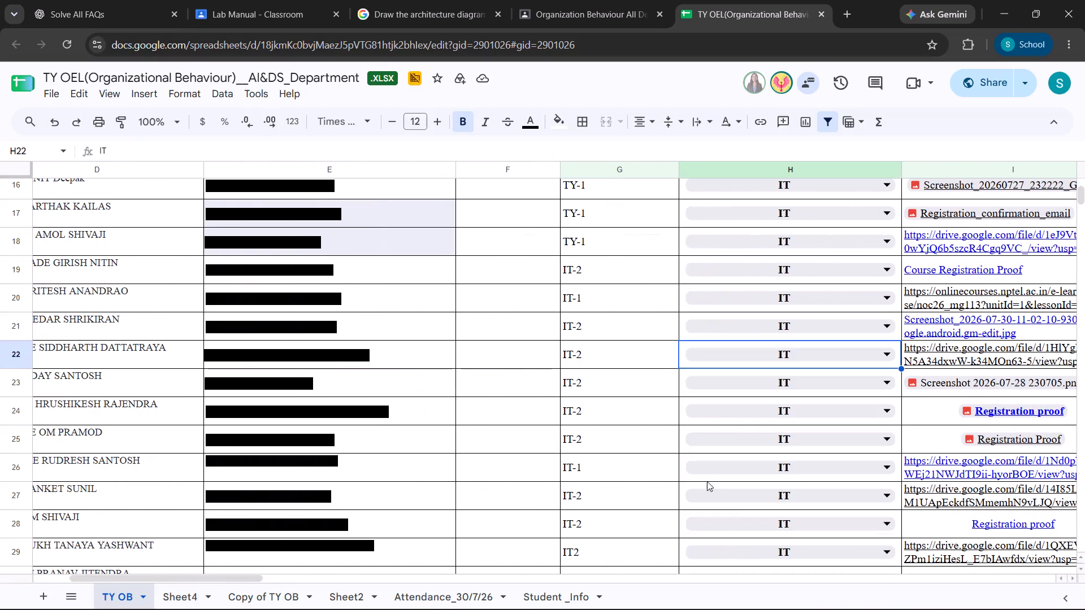
scroll(306, 355, right, 3)
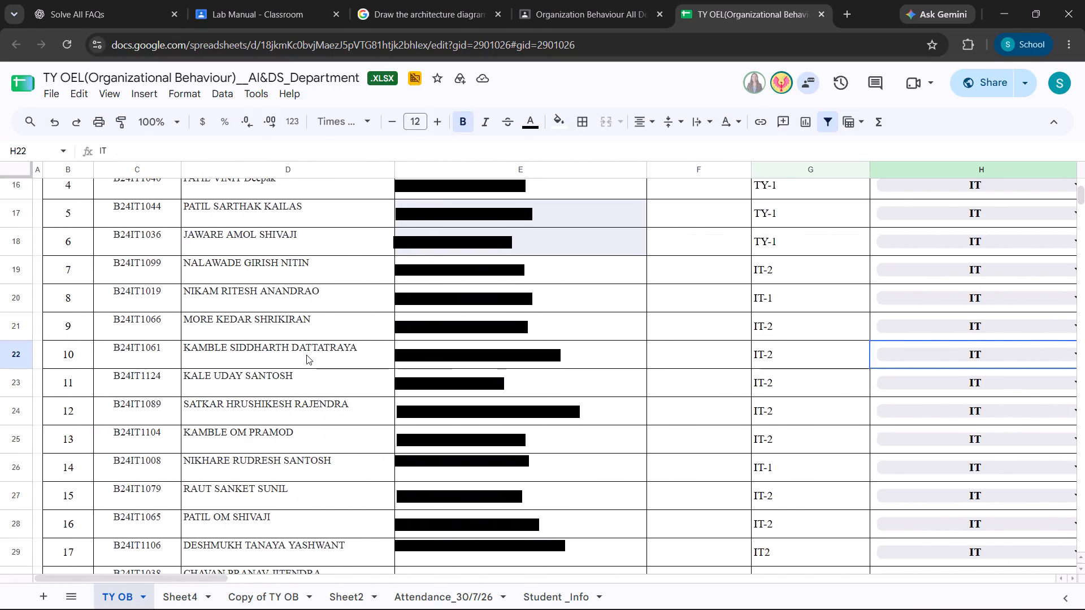
scroll(306, 355, left, 10)
click(338, 347)
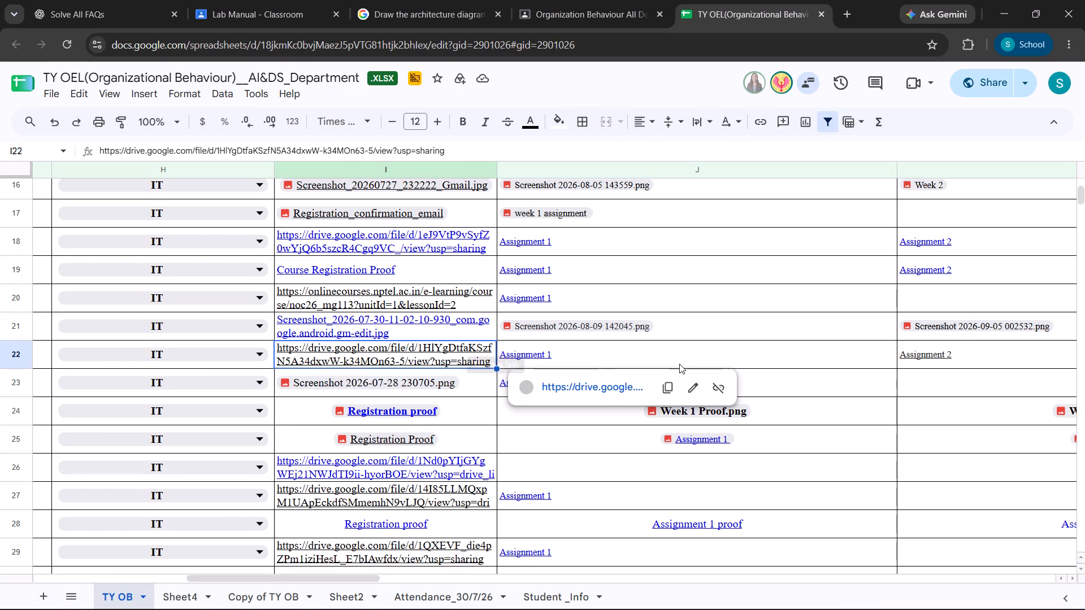
scroll(679, 364, left, 2)
Look through the other students' rows in the TY OB sheet, down through the Computer Engineering, AIDS and E& TC entries.
scroll(679, 364, down, 4)
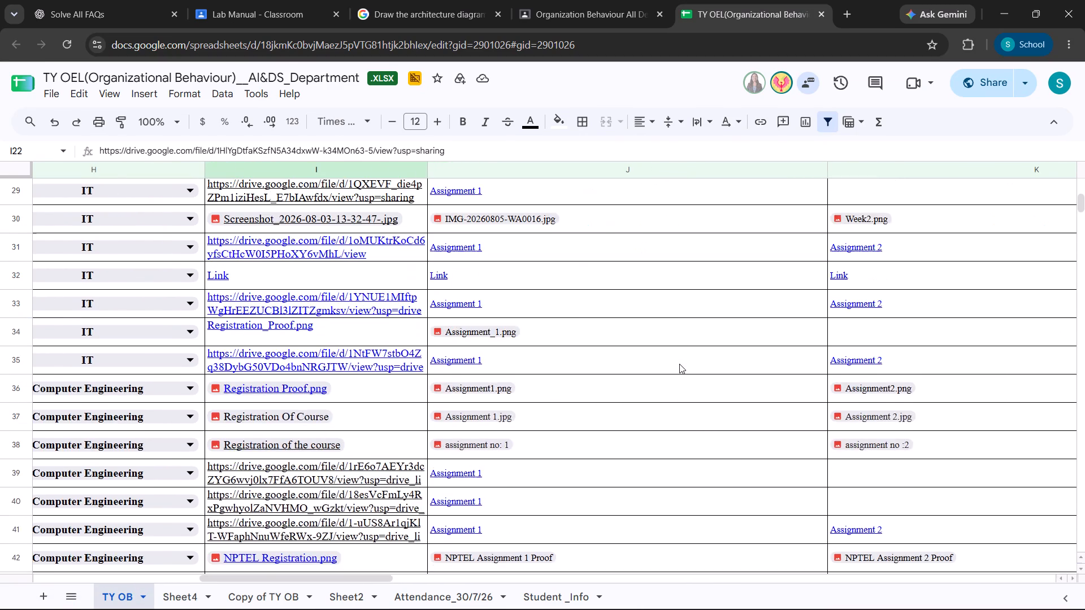
scroll(679, 364, right, 3)
scroll(679, 364, down, 7)
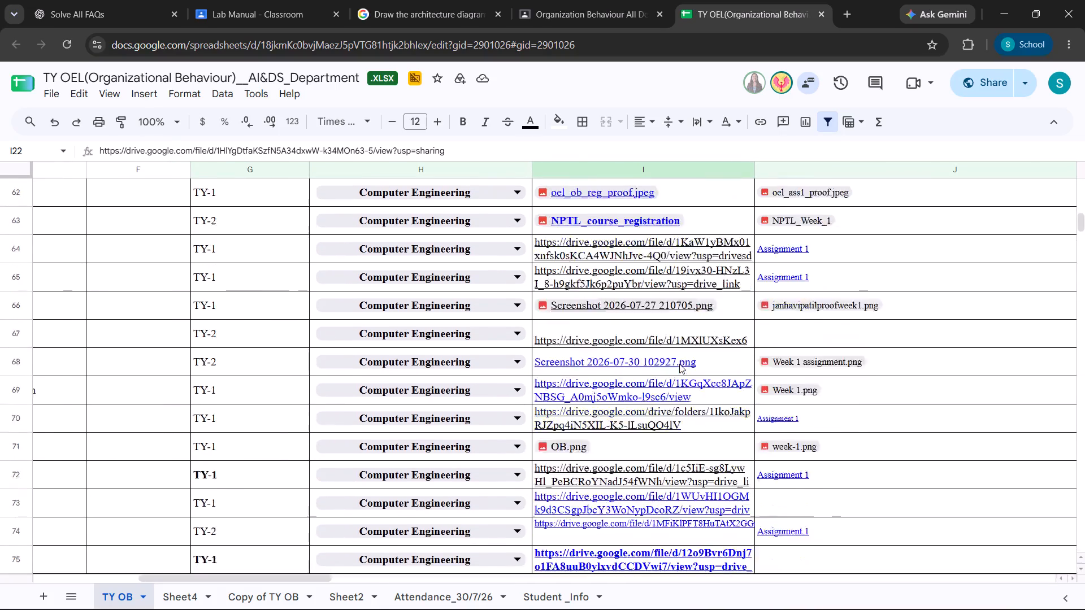
scroll(679, 364, down, 5)
scroll(679, 364, right, 3)
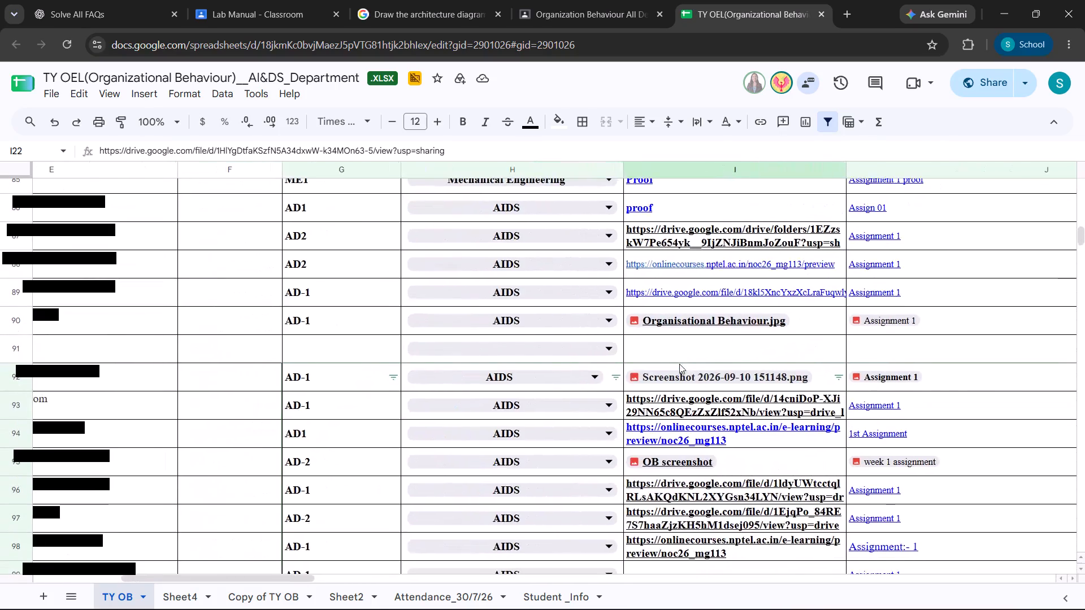
scroll(679, 364, right, 5)
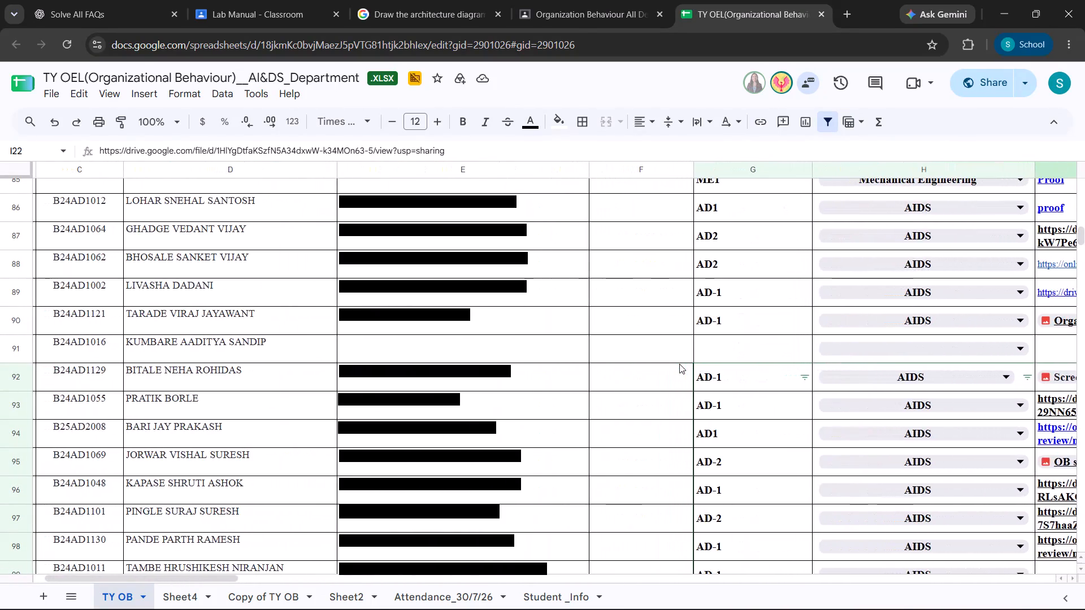
scroll(679, 364, left, 2)
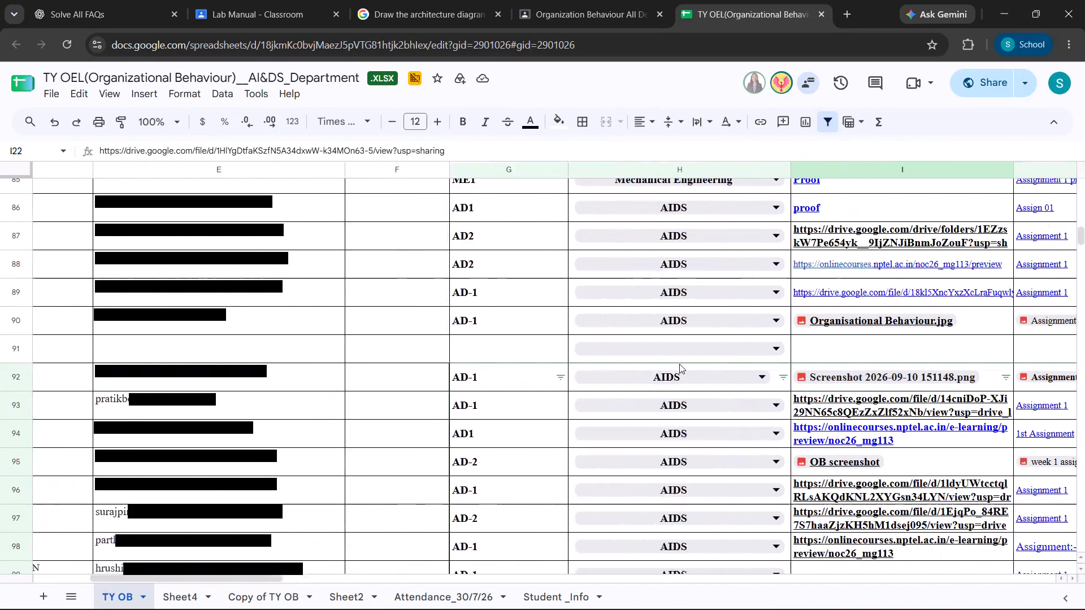
scroll(679, 364, left, 2)
scroll(679, 364, up, 5)
scroll(679, 364, right, 1)
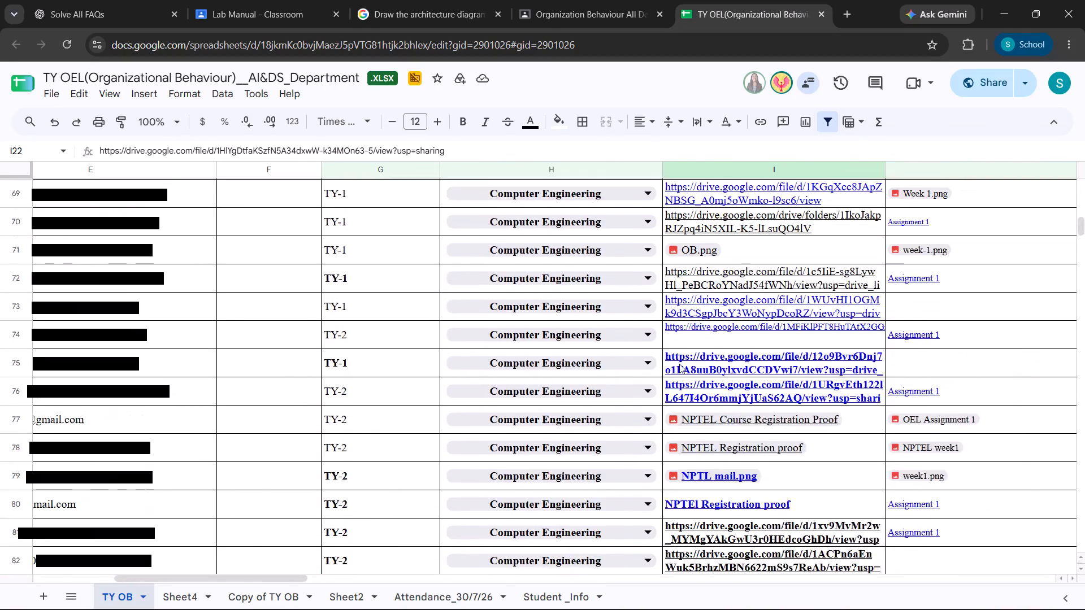
scroll(679, 364, right, 1)
scroll(679, 364, up, 2)
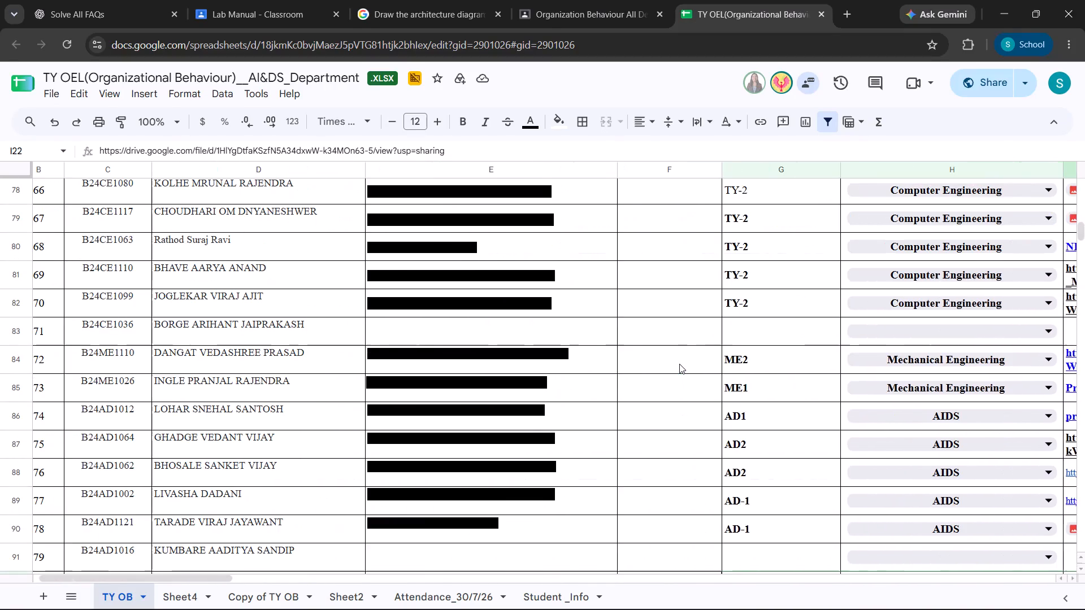
scroll(679, 364, up, 2)
scroll(679, 364, down, 2)
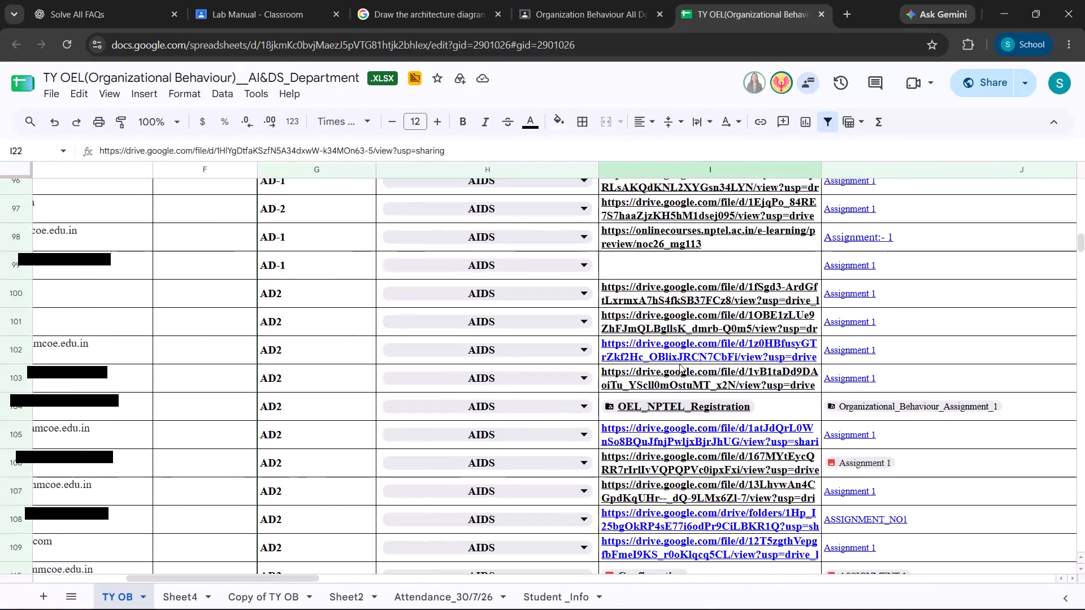
scroll(679, 364, down, 11)
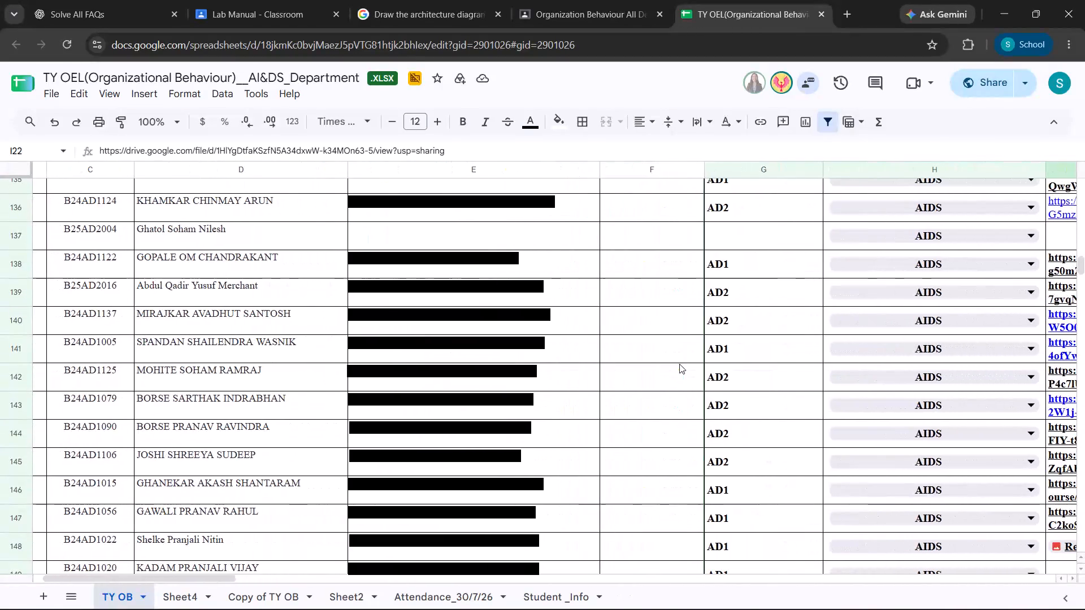
scroll(679, 364, down, 1)
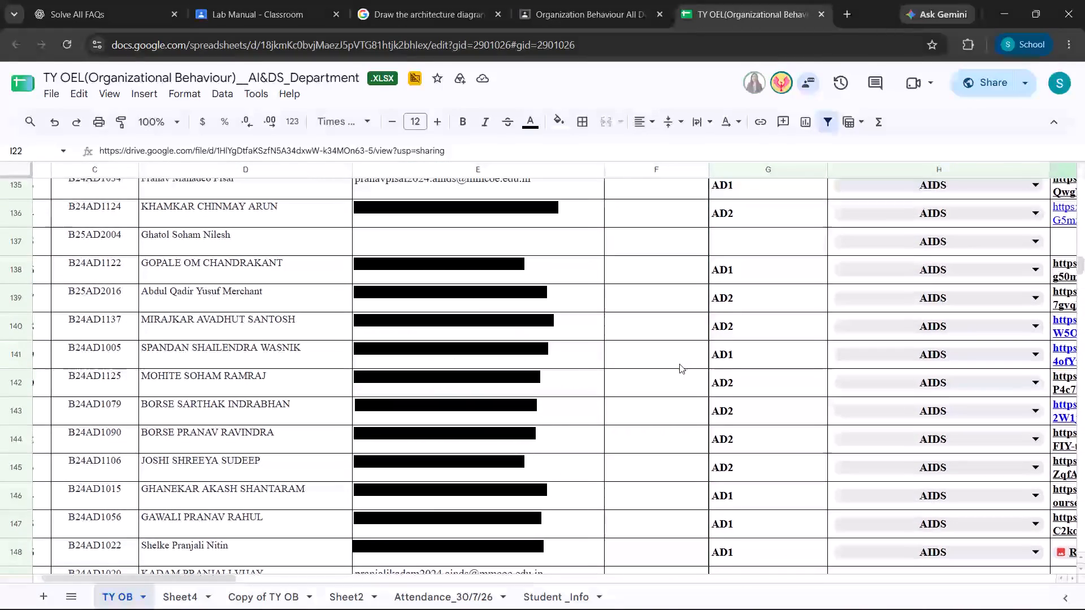
scroll(679, 364, left, 5)
scroll(679, 364, down, 3)
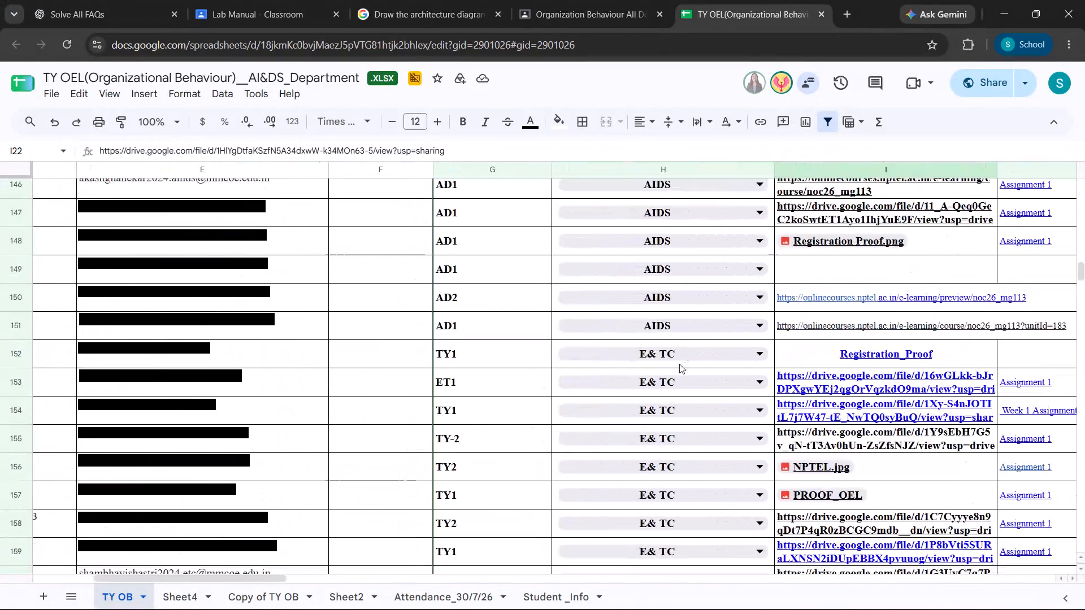
scroll(679, 364, down, 2)
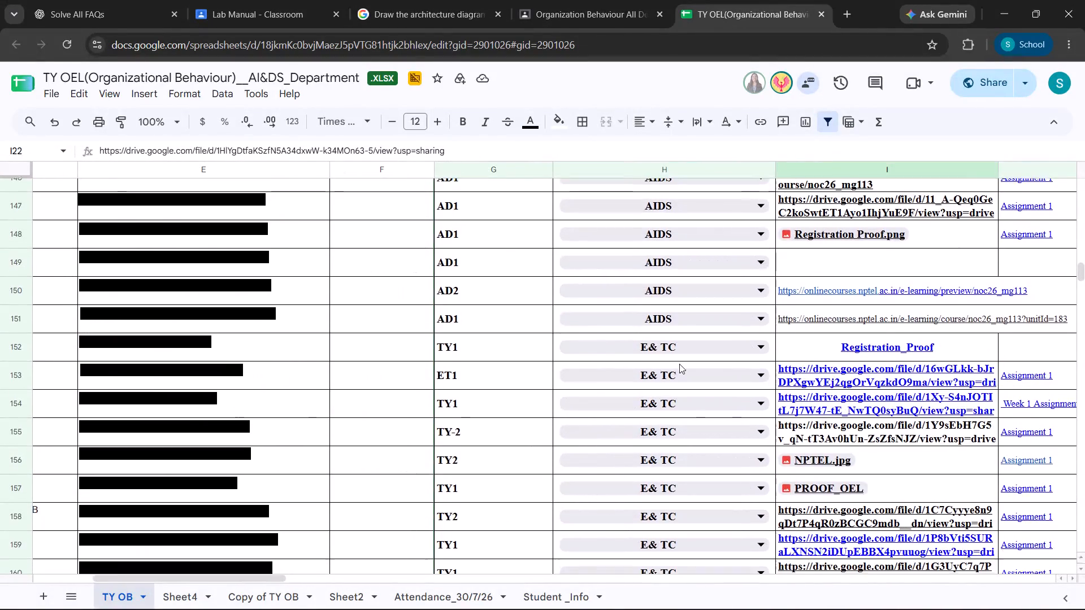
scroll(679, 364, down, 2)
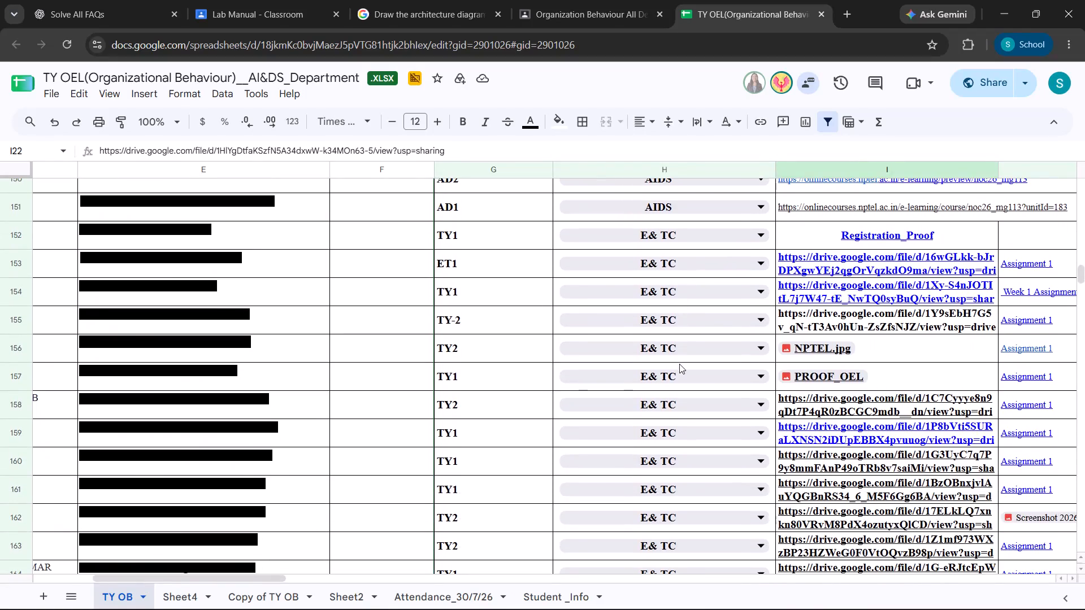
Close the TY OEL spreadsheet, its Classroom preview and the architecture diagram image search.
click(823, 11)
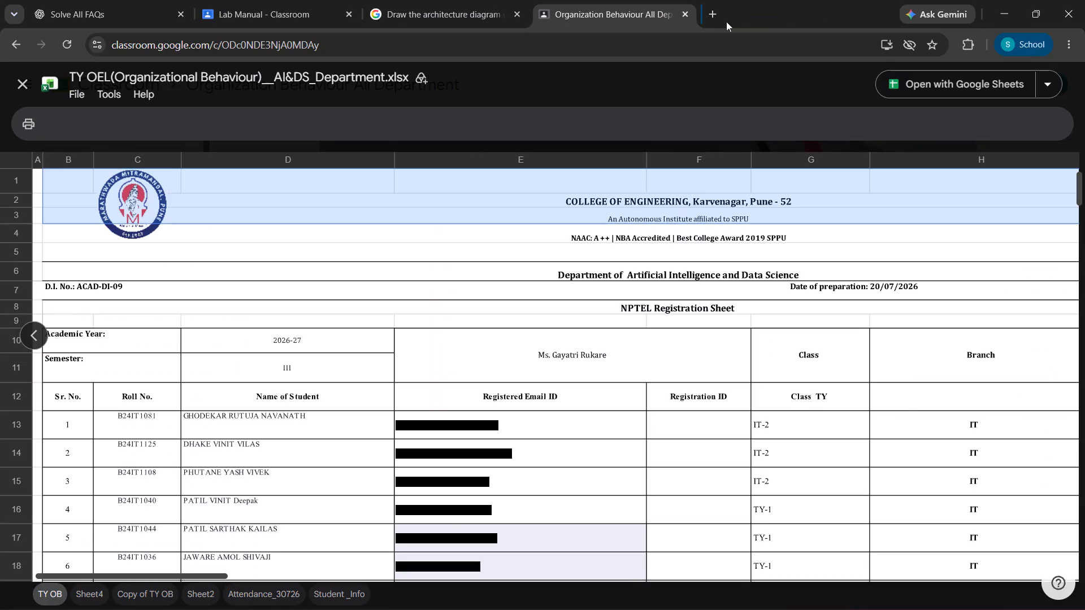
click(686, 14)
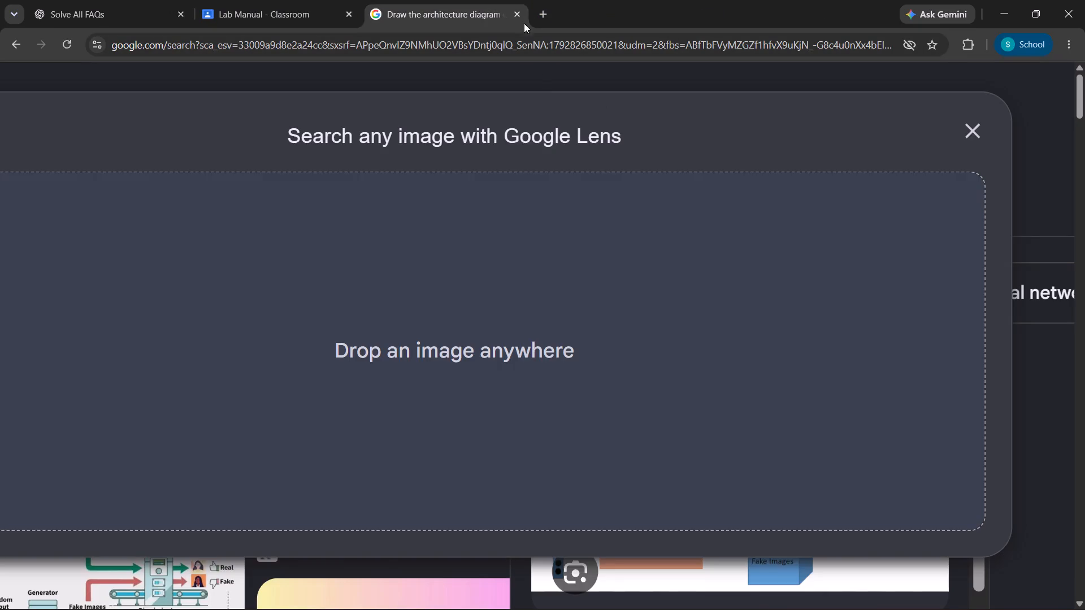
click(518, 15)
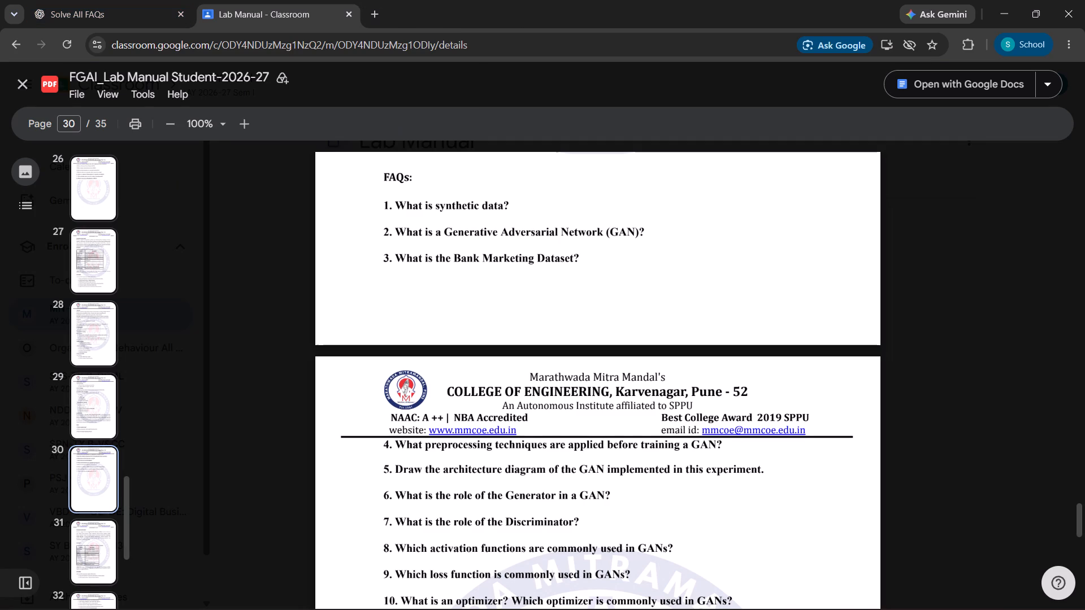
Open Google Classroom in a new browser page and go to the Organization Behaviour All Department class.
click(370, 5)
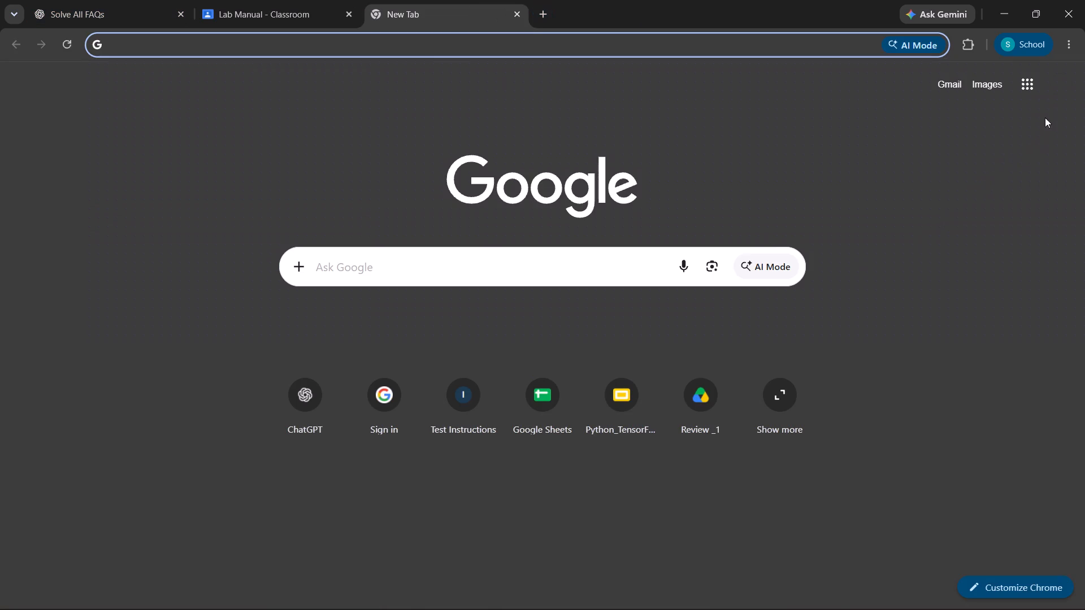
click(1034, 79)
click(875, 261)
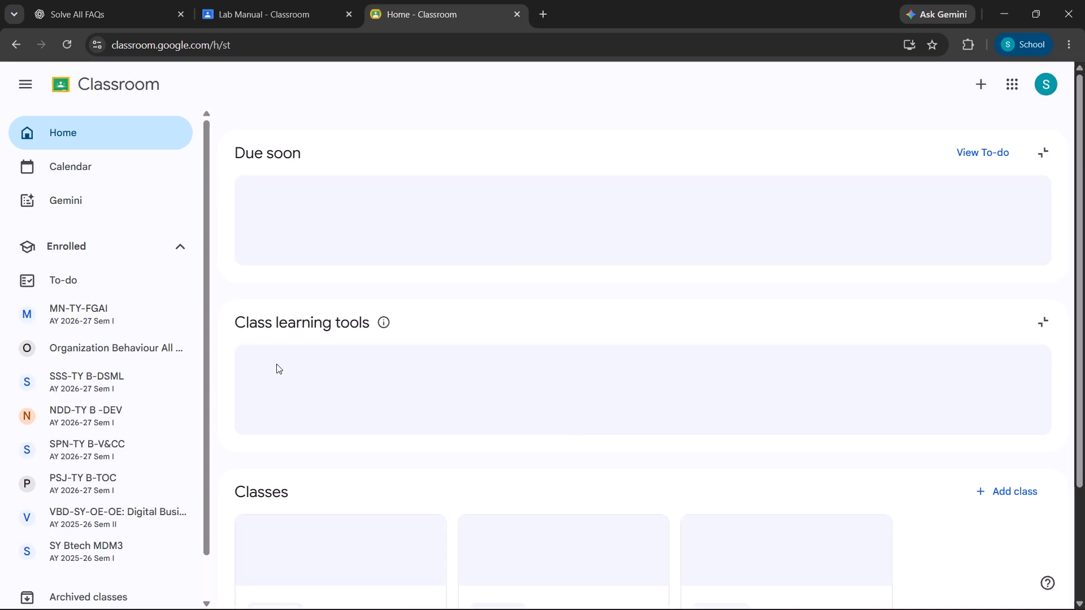
click(129, 346)
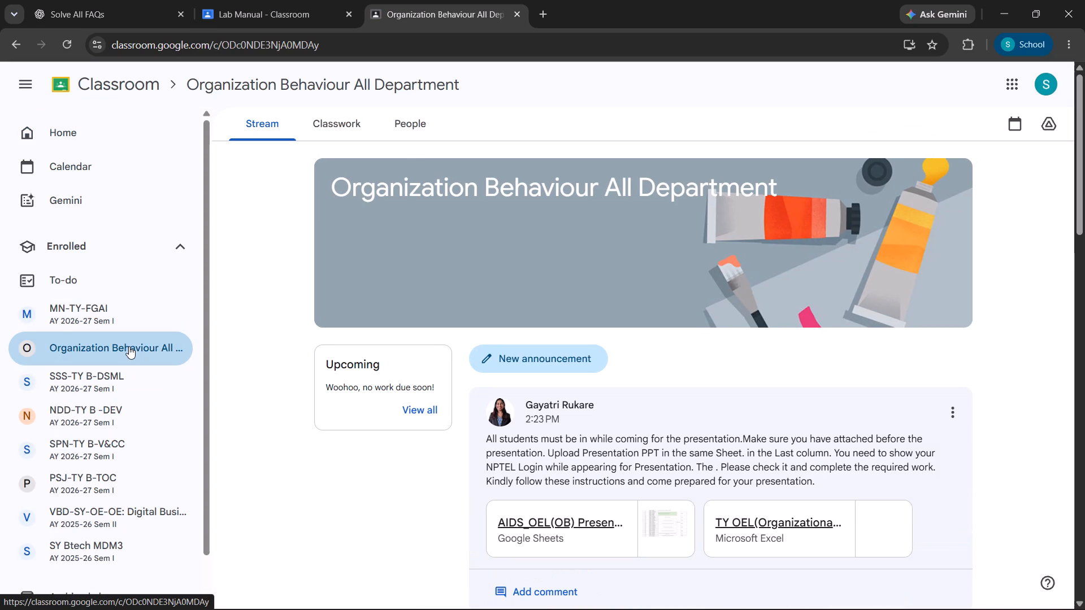
Open the AIDS_OEL(OB) Presentation Topics sheet attached to the announcement and look through its student groups and topics down to group 34.
click(623, 519)
scroll(623, 519, left, 3)
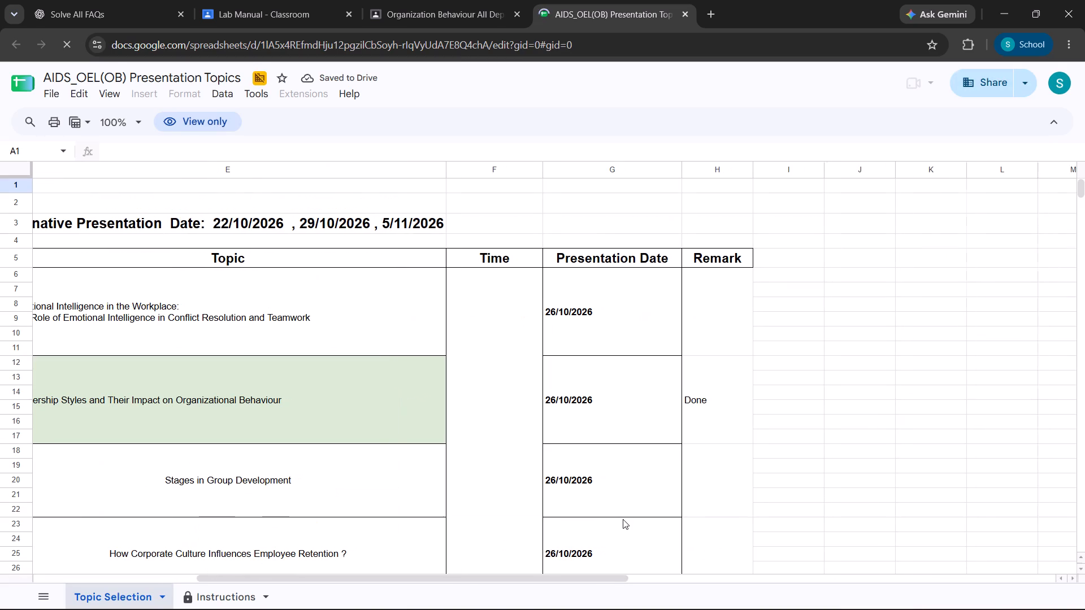
scroll(623, 519, left, 1)
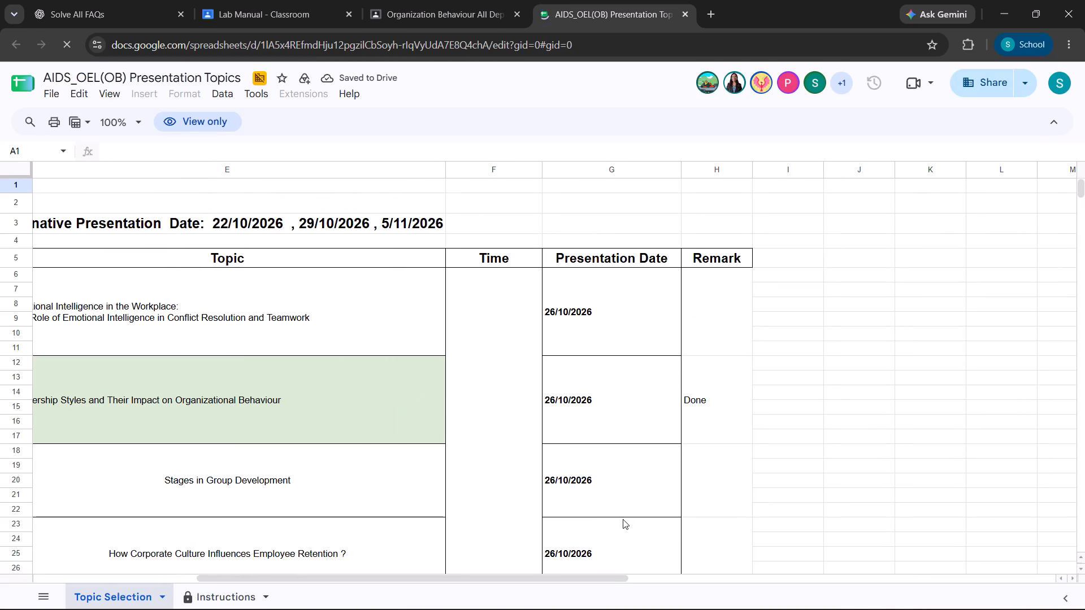
scroll(623, 519, down, 17)
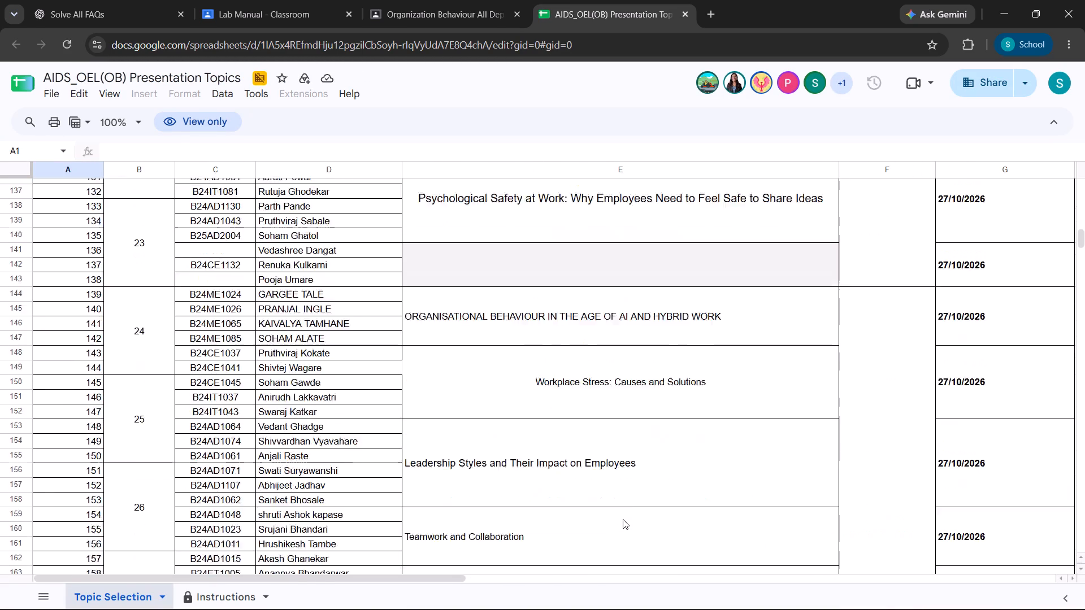
scroll(623, 519, down, 4)
scroll(623, 519, right, 1)
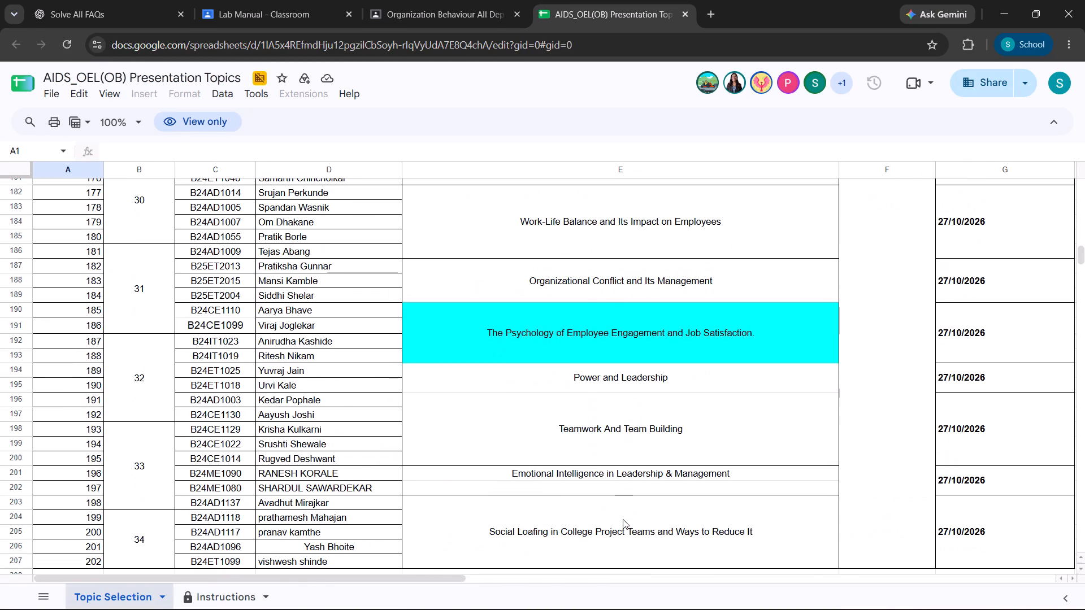
scroll(363, 323, up, 5)
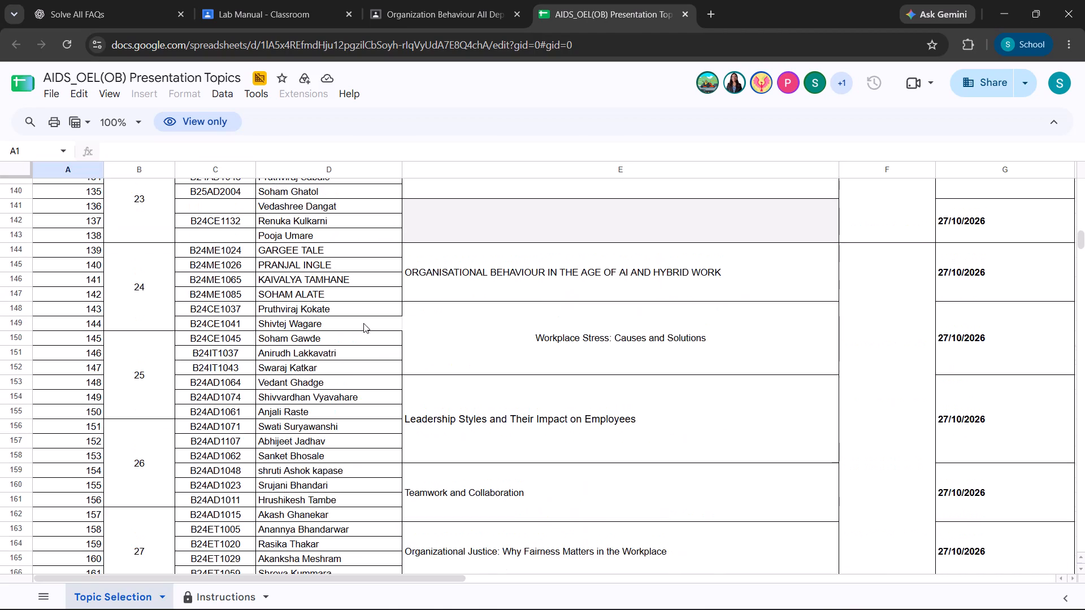
scroll(363, 323, up, 6)
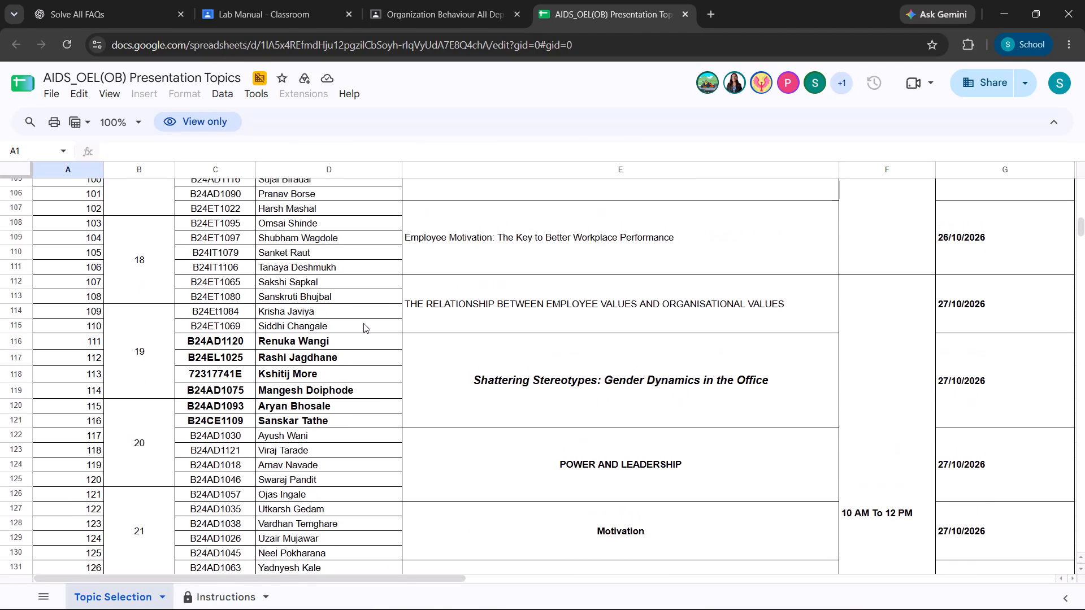
scroll(363, 323, up, 5)
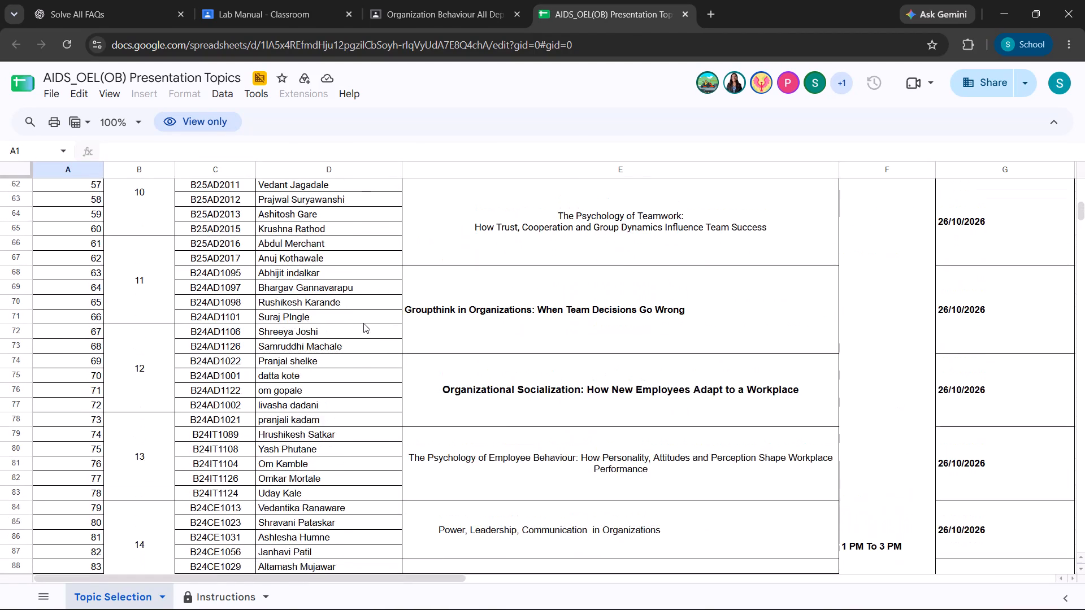
scroll(363, 323, up, 8)
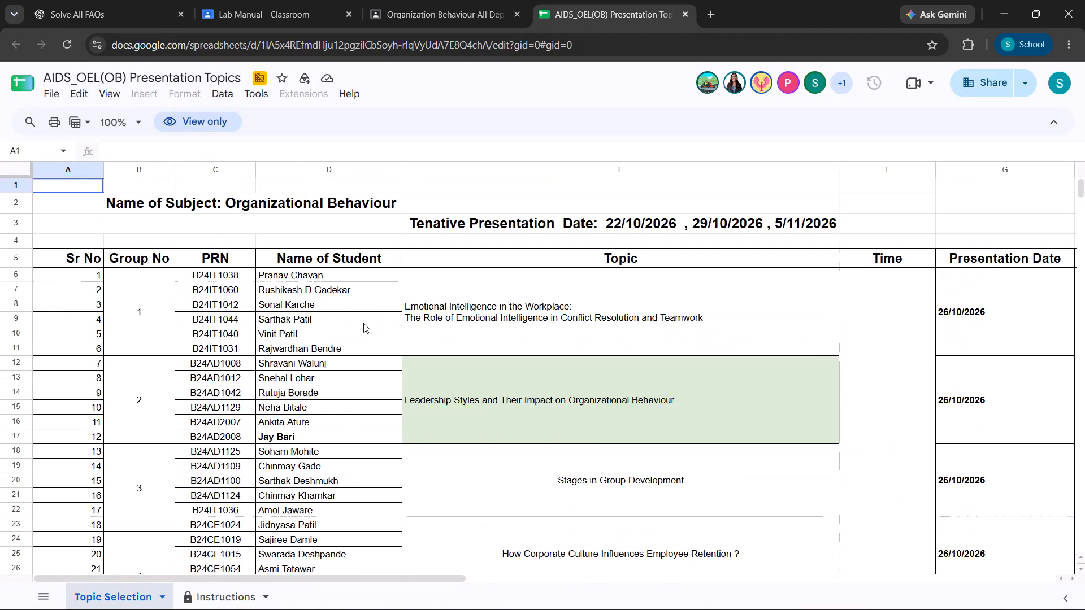
scroll(363, 323, up, 2)
Go through the Topic Selection list again, reading student names, topics, time slots and presentation dates from group 3 to group 31.
scroll(363, 323, down, 2)
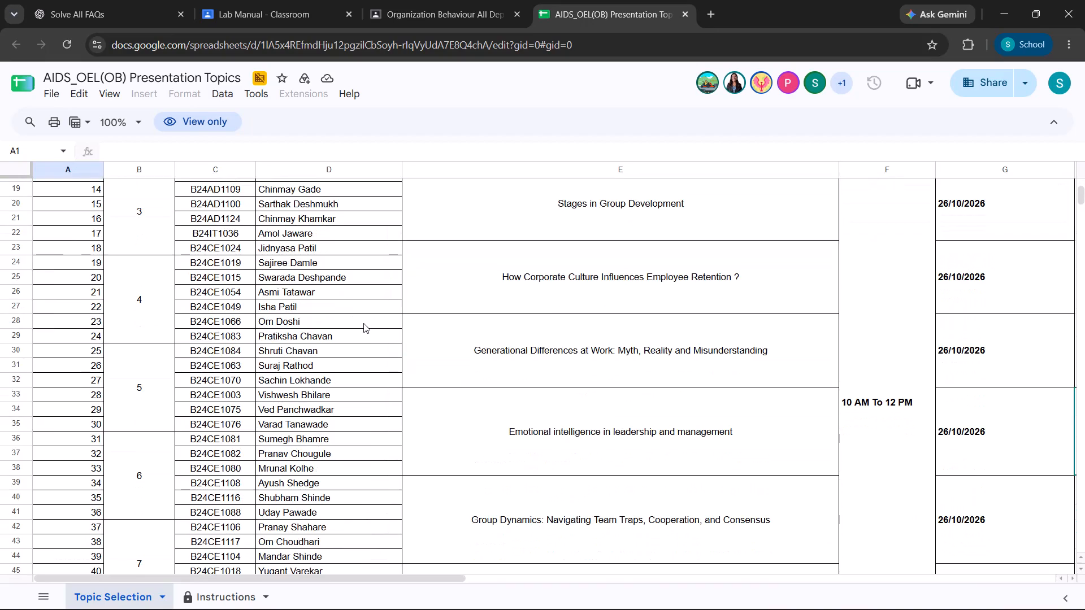
scroll(363, 323, down, 4)
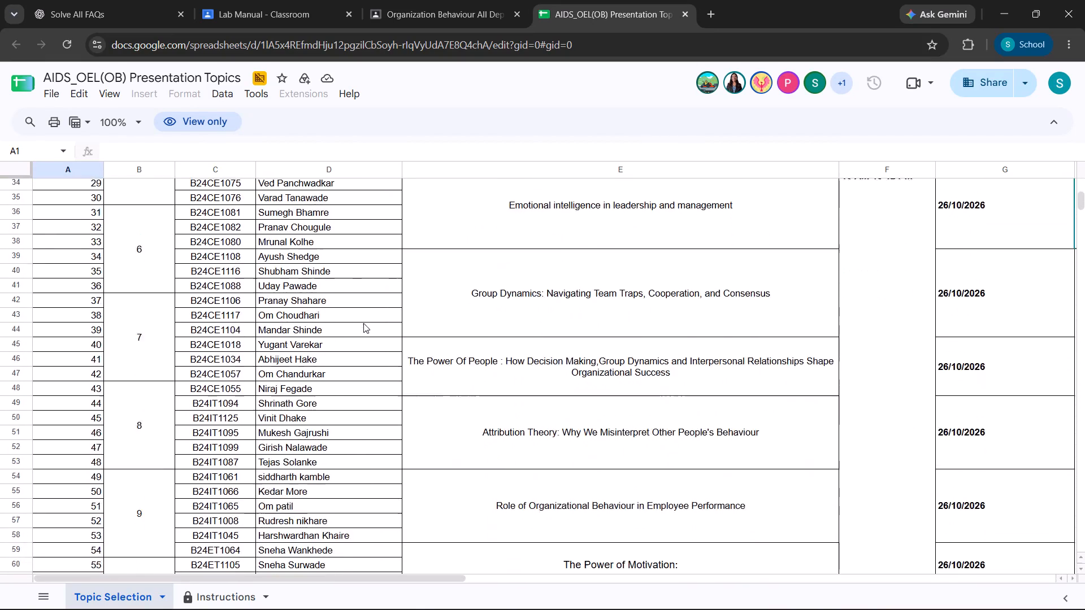
scroll(363, 323, down, 1)
scroll(363, 323, right, 6)
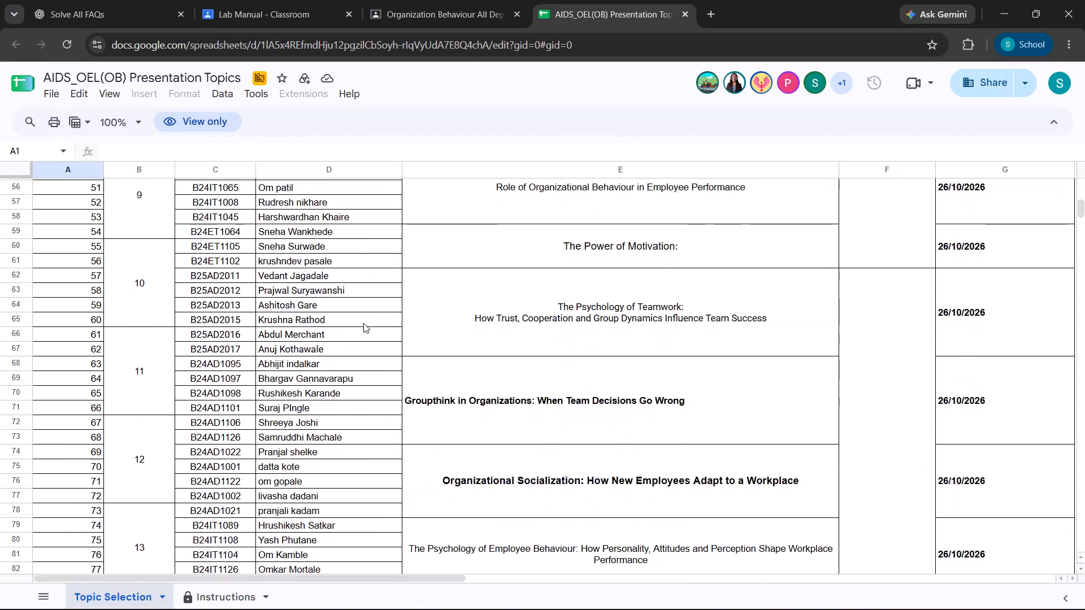
scroll(363, 323, right, 3)
scroll(363, 323, down, 1)
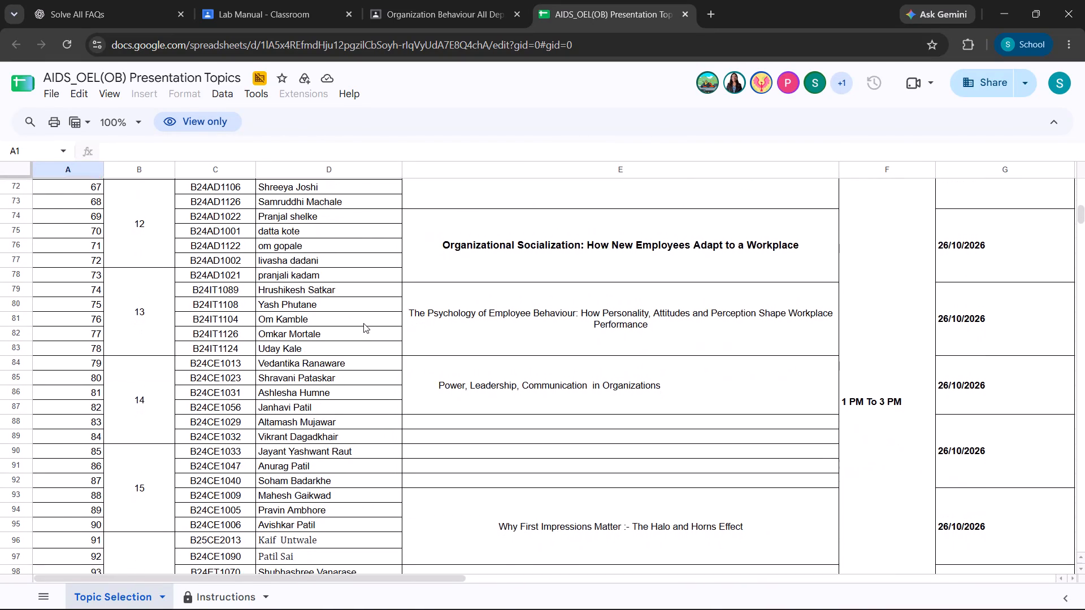
scroll(363, 323, down, 4)
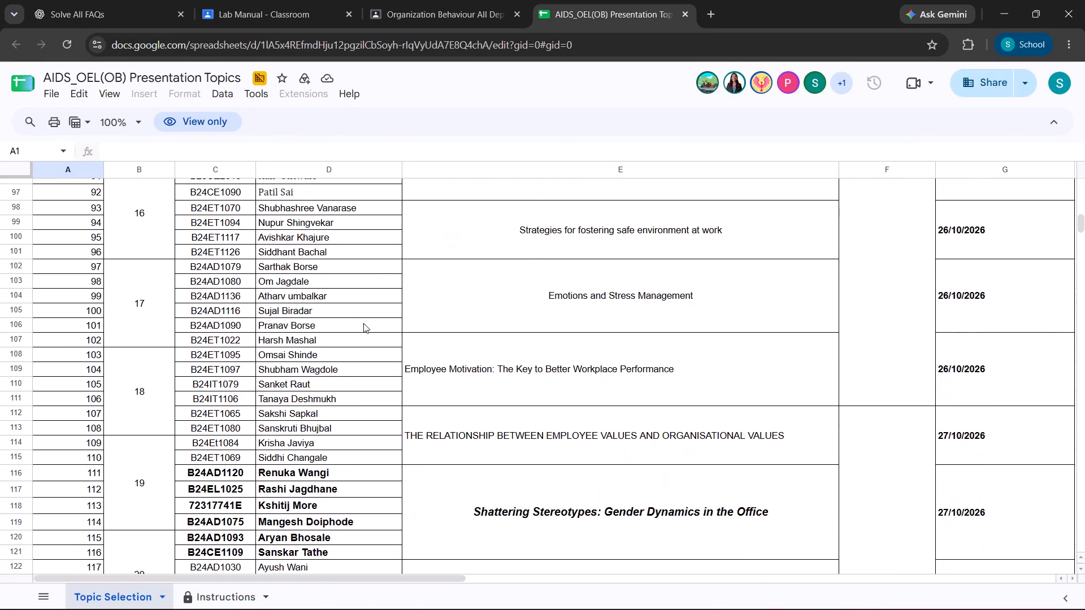
scroll(363, 323, down, 4)
scroll(363, 323, right, 3)
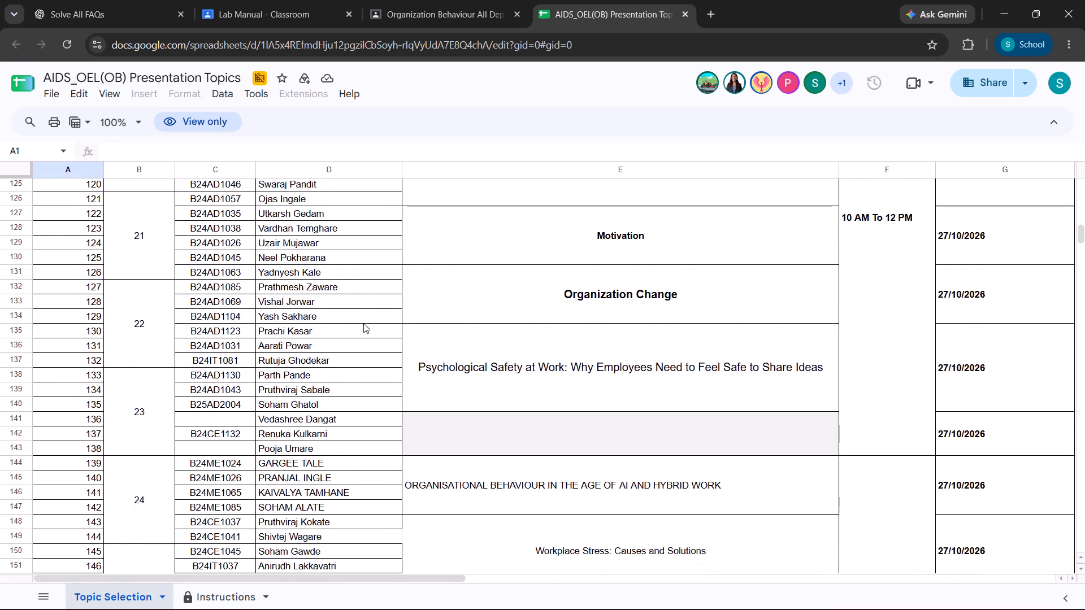
scroll(363, 323, right, 7)
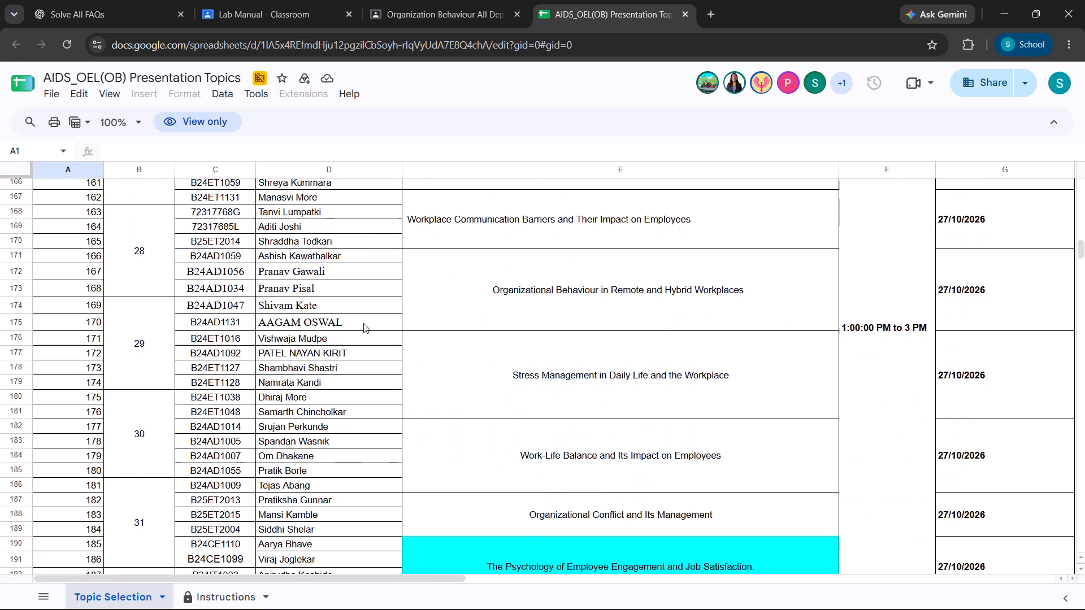
scroll(363, 323, right, 6)
scroll(363, 323, up, 8)
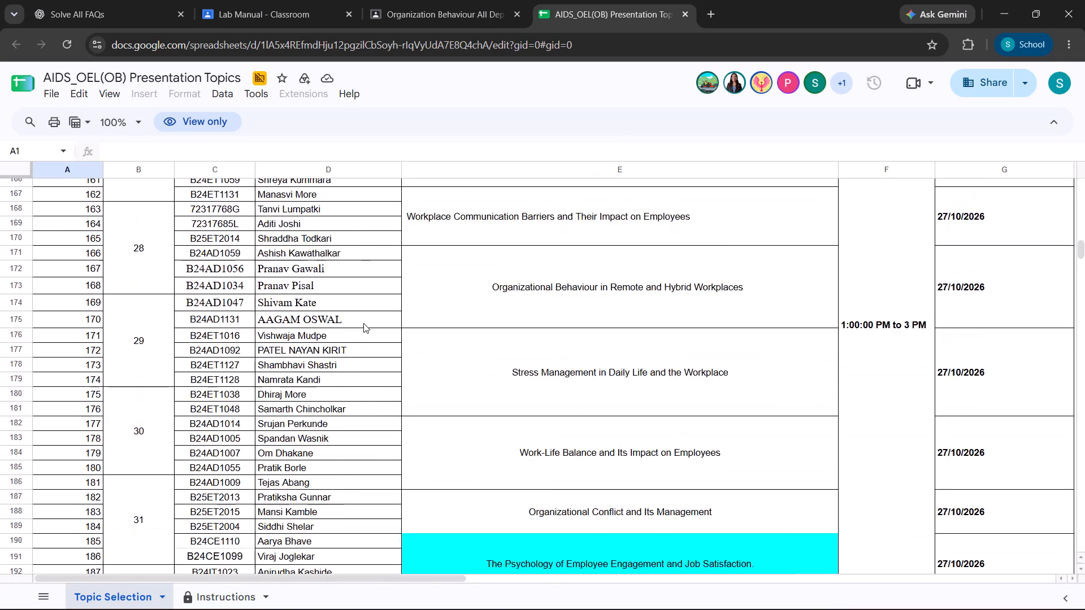
scroll(363, 323, up, 20)
scroll(363, 323, up, 13)
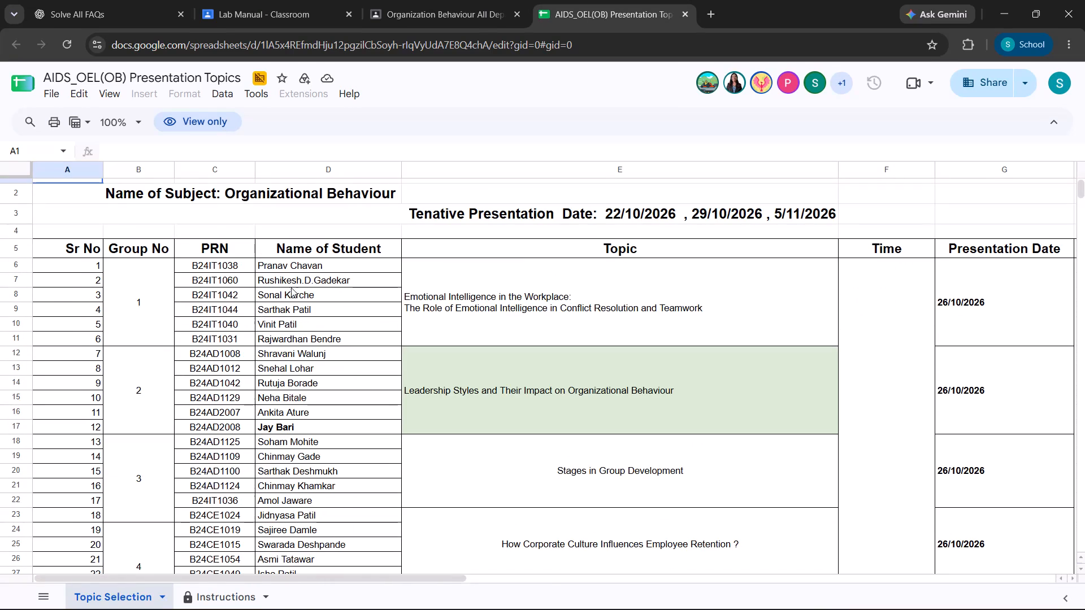
scroll(291, 287, up, 1)
Examine the student names and presentation topics of groups 1 to 10 more closely.
scroll(291, 287, down, 2)
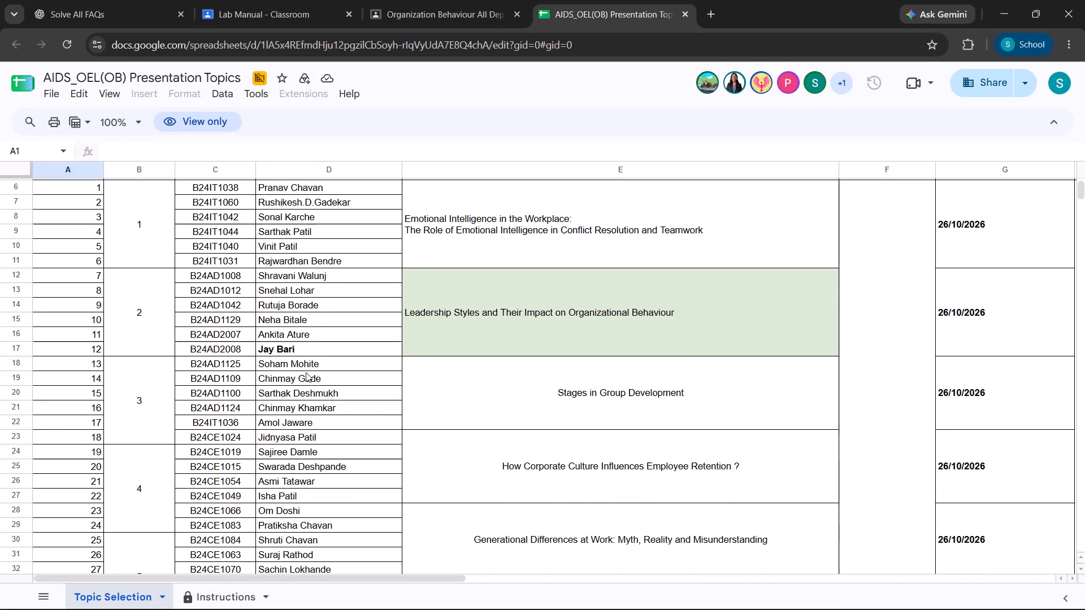
scroll(288, 441, down, 2)
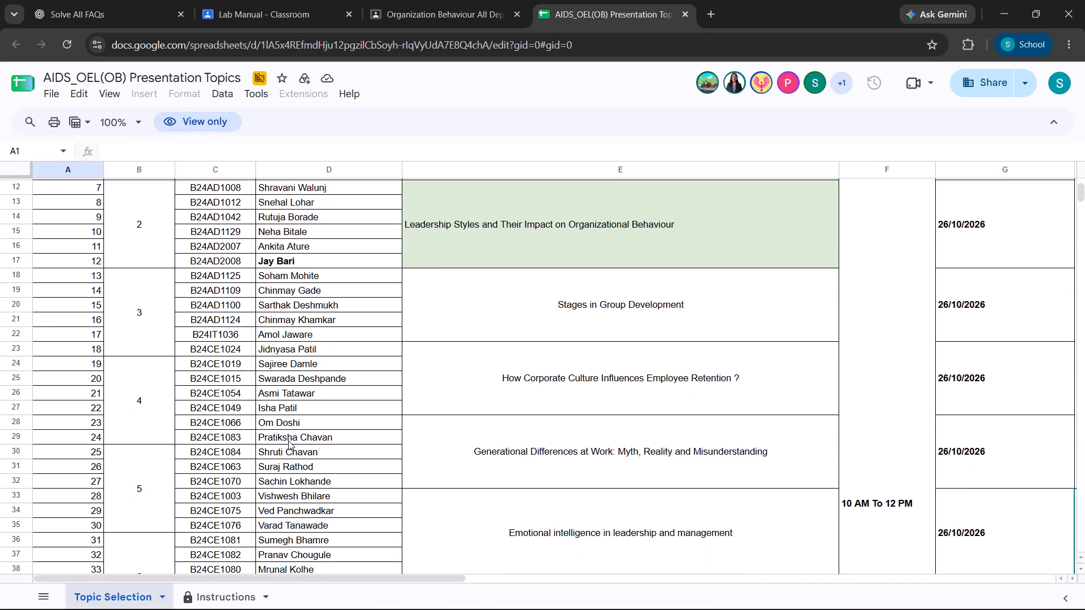
scroll(288, 441, down, 3)
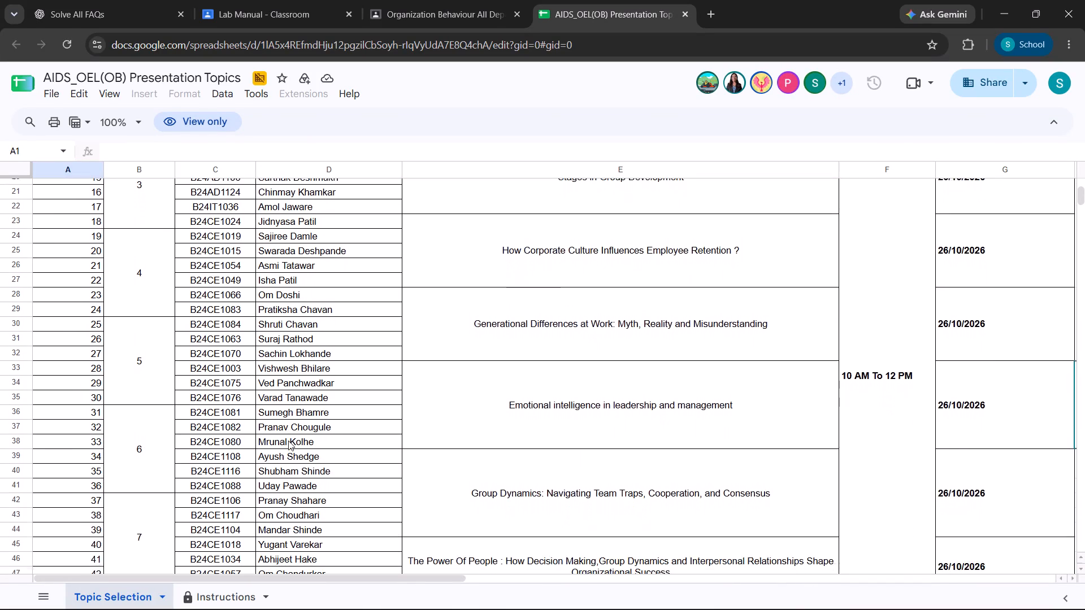
scroll(288, 441, down, 3)
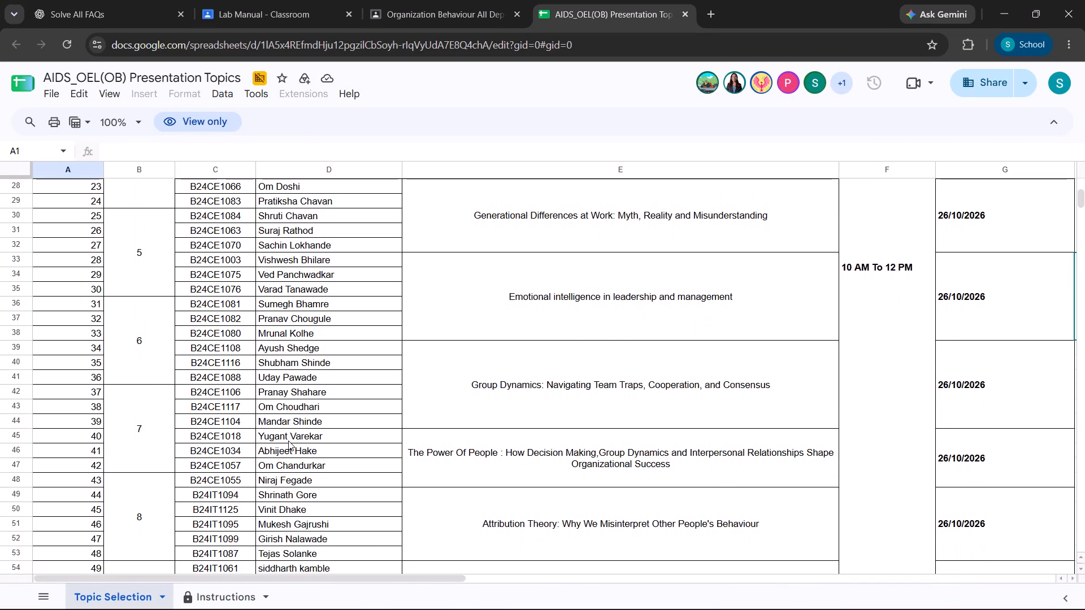
scroll(288, 441, down, 3)
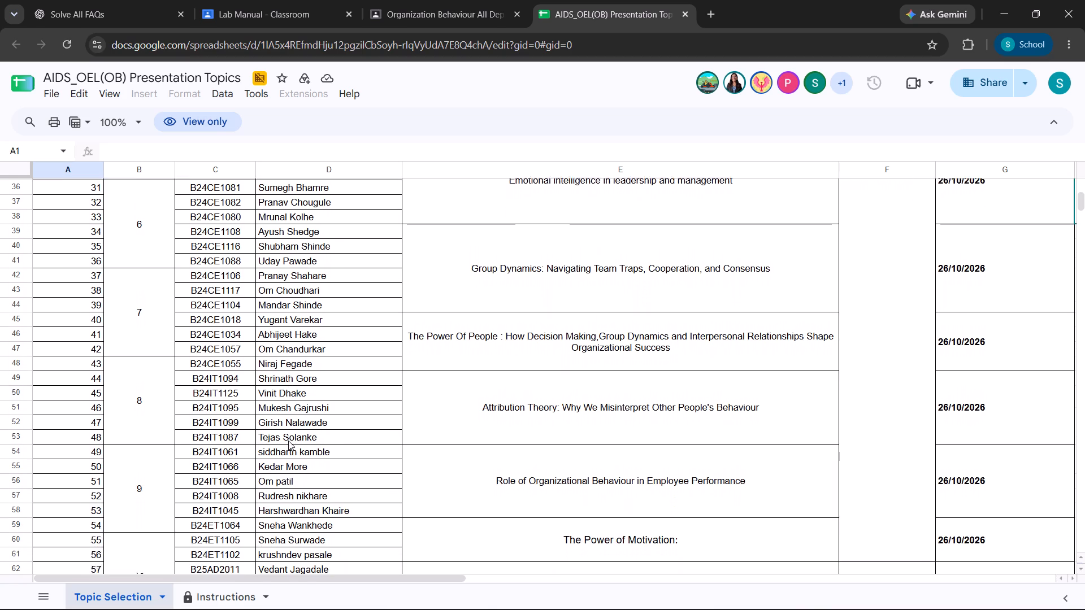
scroll(288, 441, down, 1)
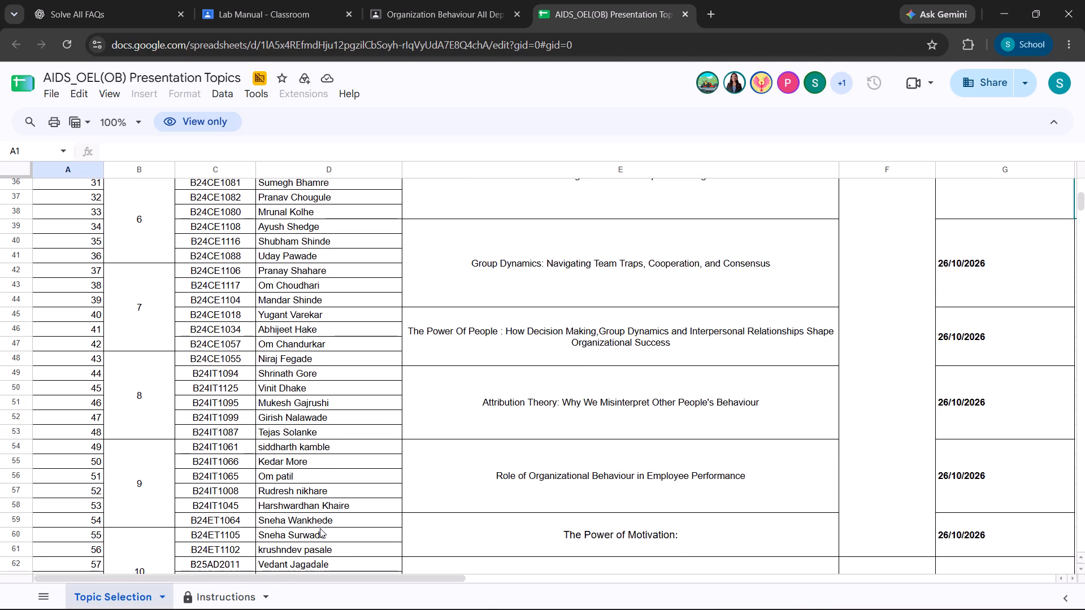
Check the Time, Presentation Date and Remark columns of the Topic Selection sheet, and the last groups at the end of the list.
scroll(918, 473, up, 3)
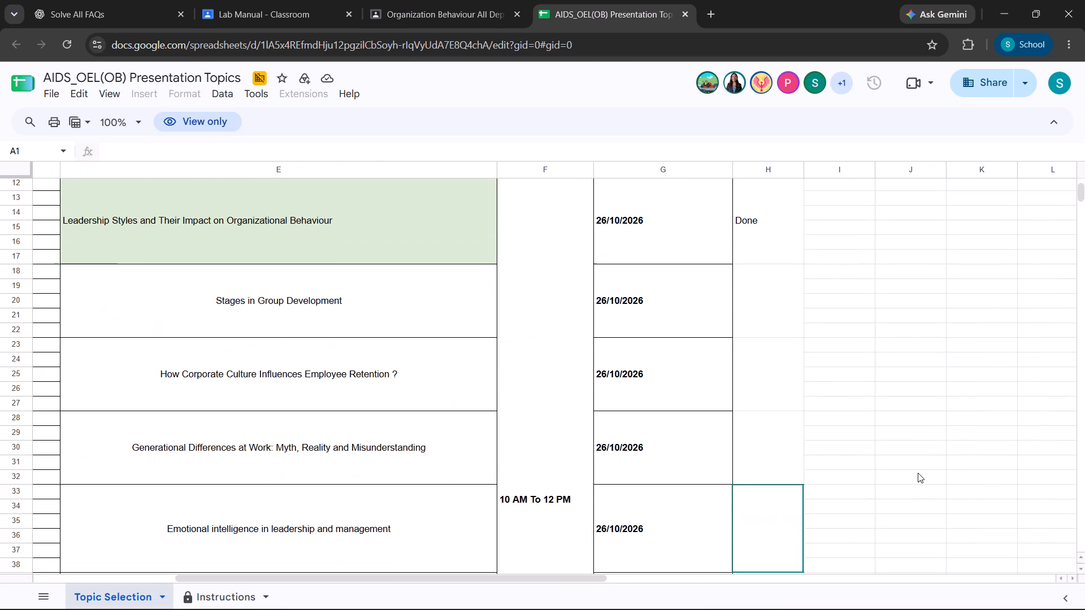
scroll(918, 473, up, 6)
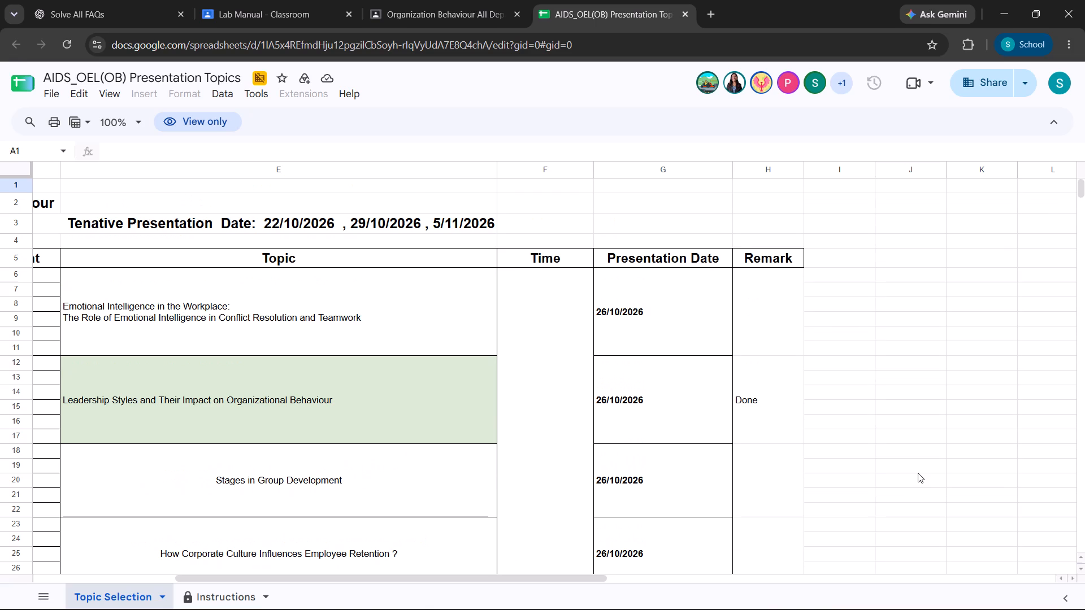
scroll(918, 473, right, 1)
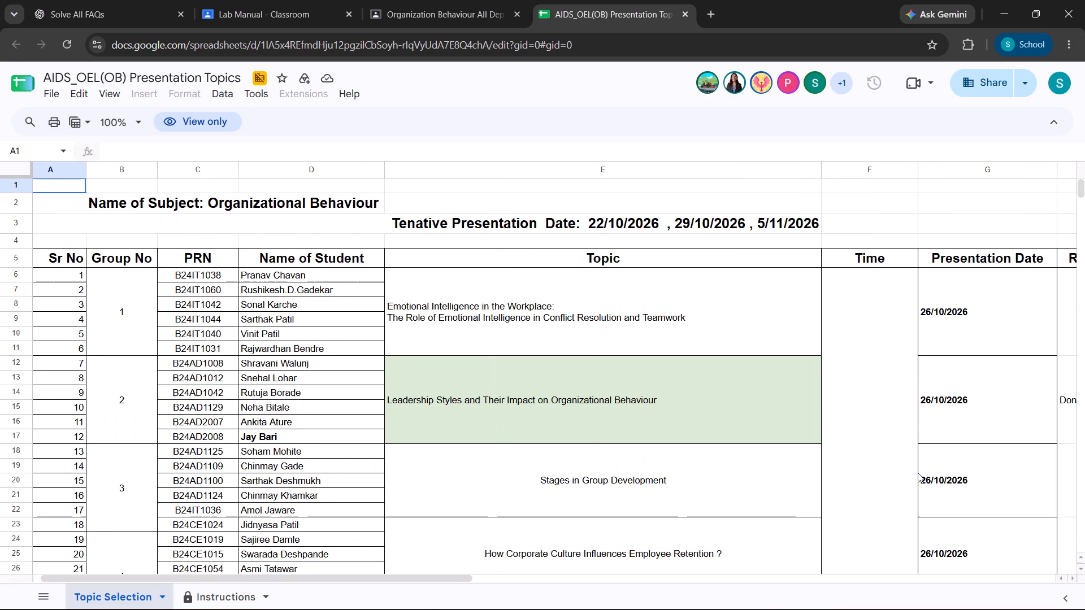
scroll(918, 473, right, 1)
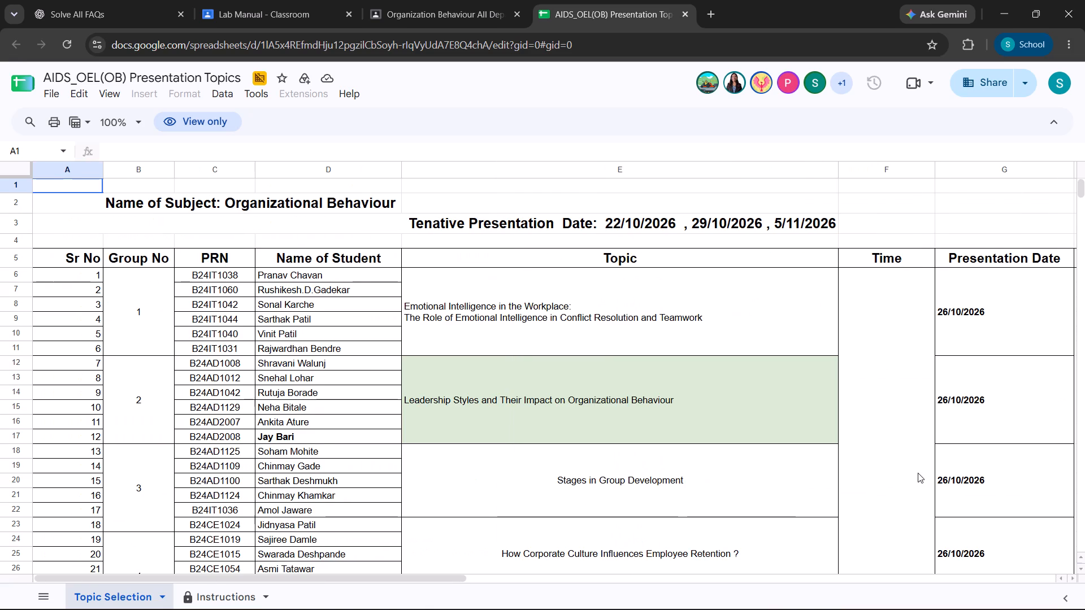
scroll(918, 473, right, 1)
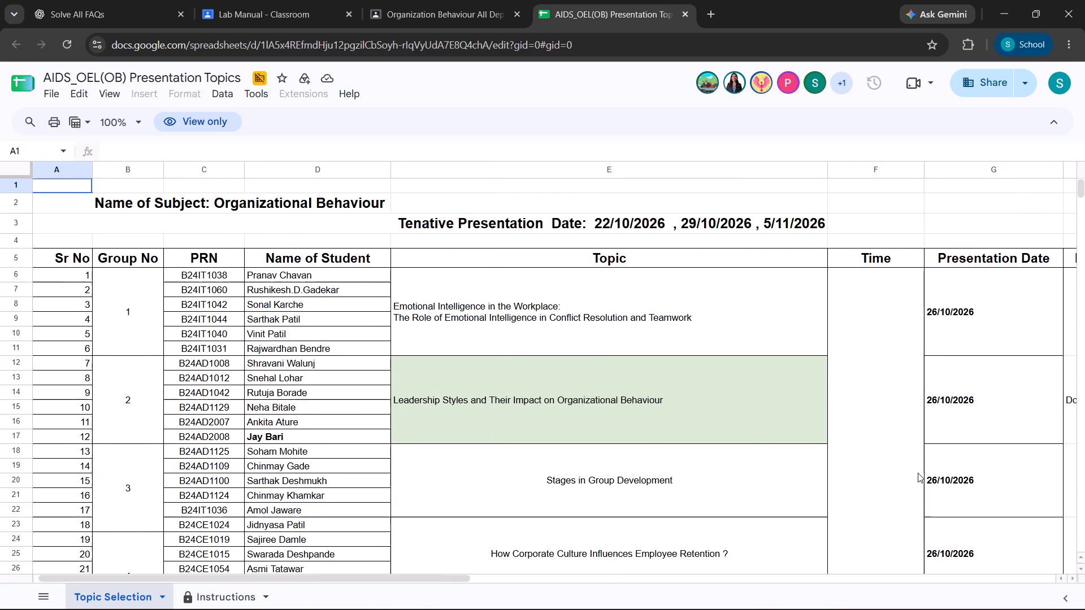
scroll(918, 473, right, 1)
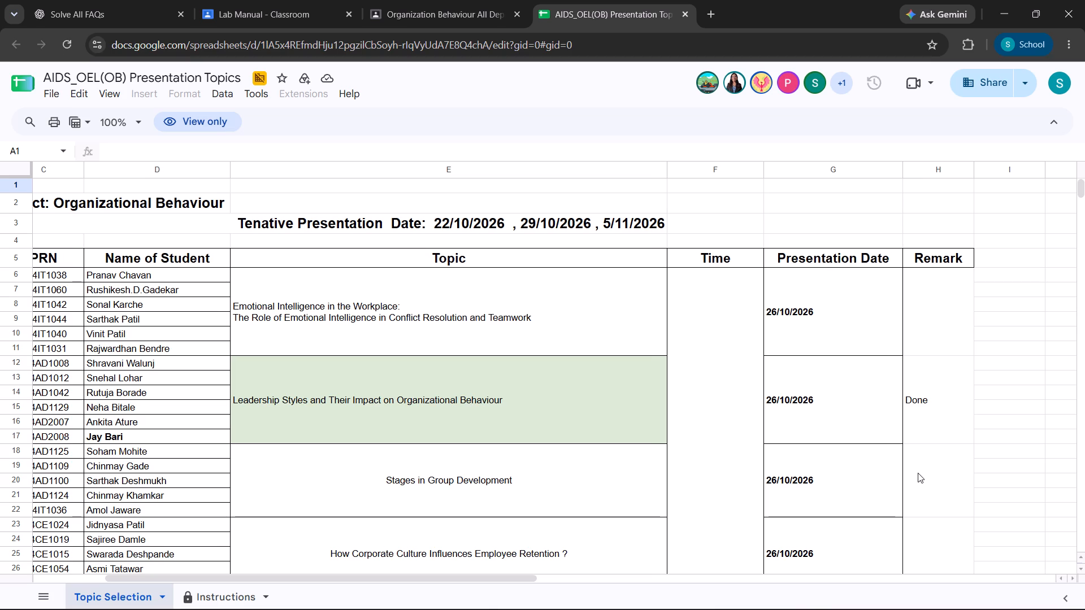
scroll(918, 473, right, 3)
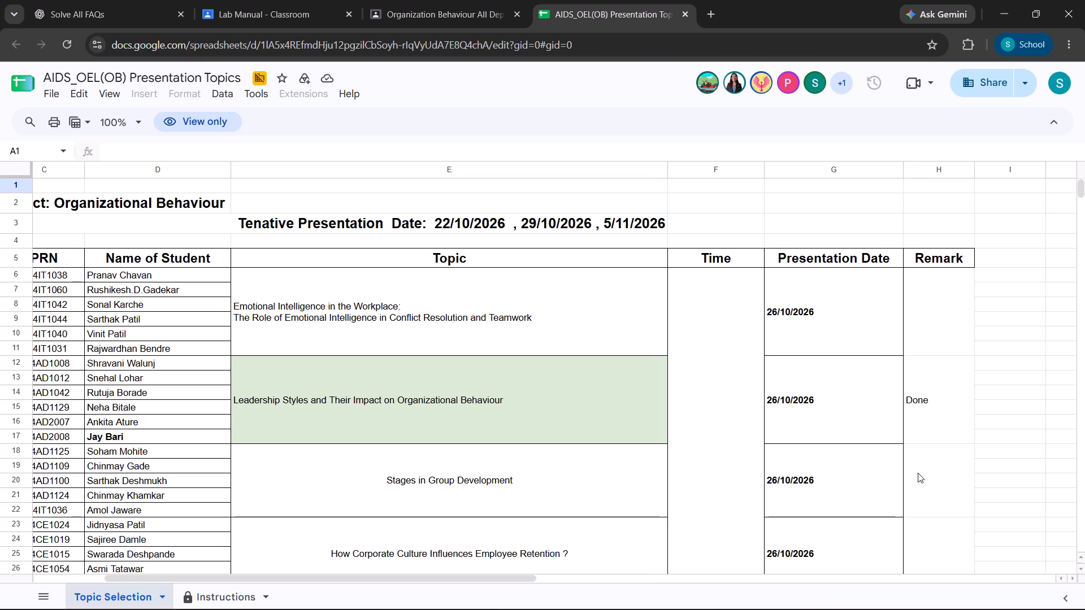
scroll(918, 473, down, 20)
scroll(918, 473, up, 7)
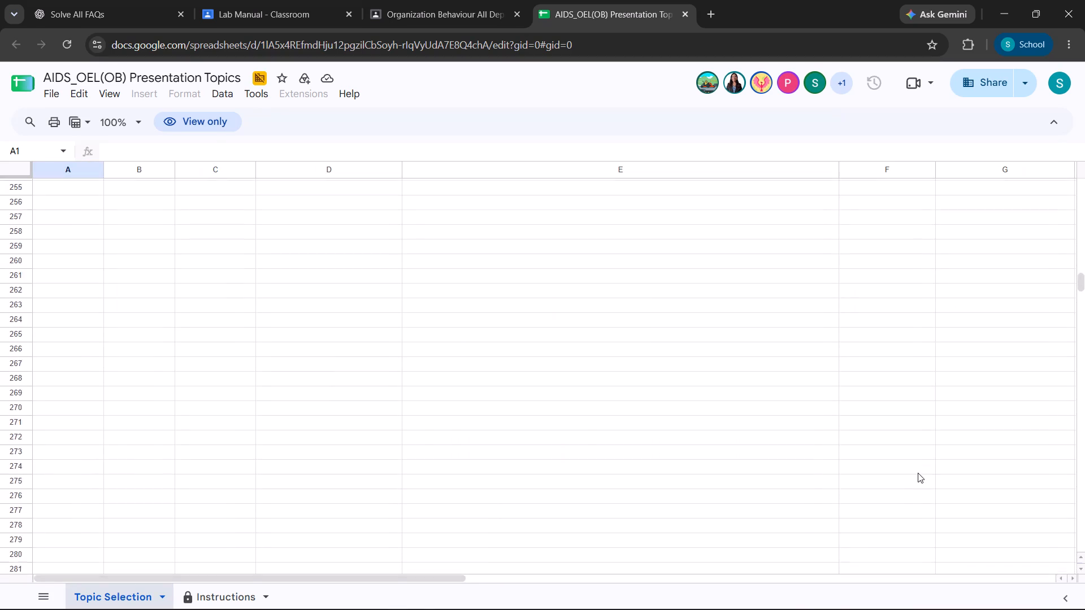
scroll(918, 473, up, 20)
scroll(918, 473, up, 3)
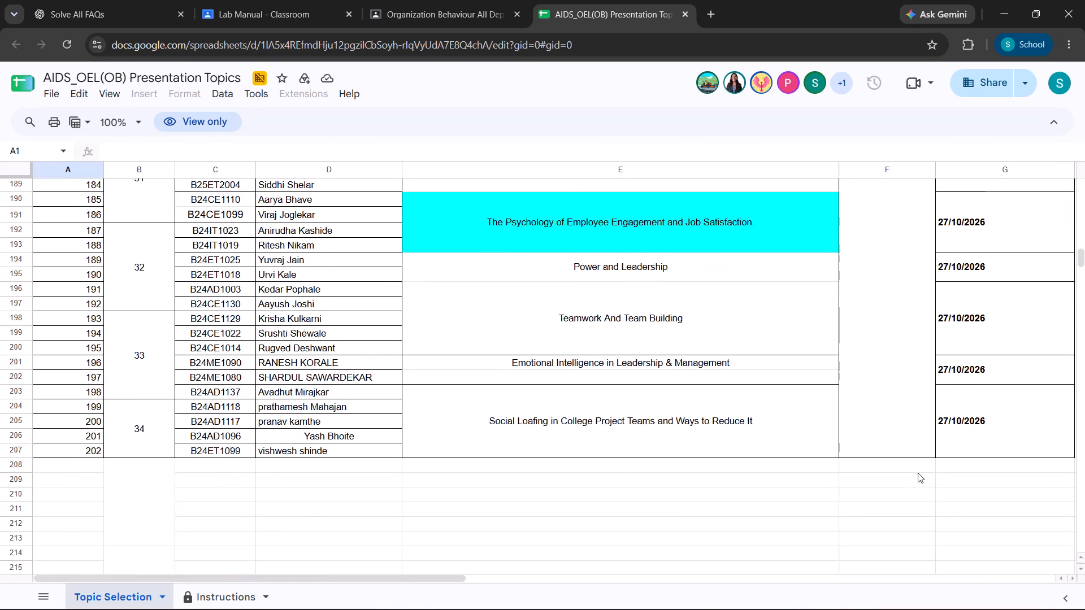
scroll(918, 473, up, 6)
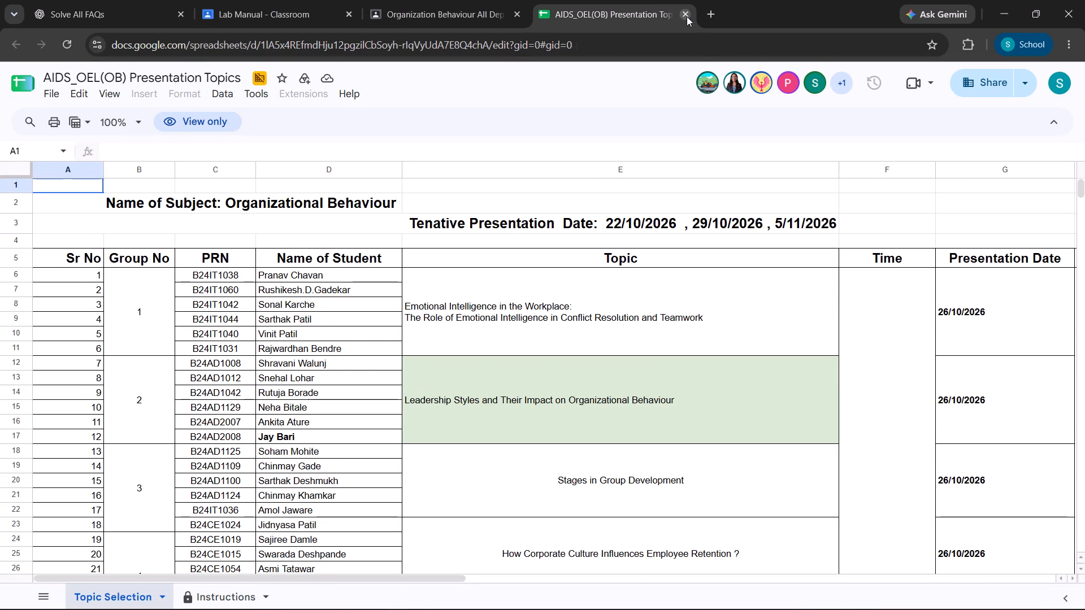
Close the AIDS_OEL(OB) Presentation Topics sheet.
click(687, 16)
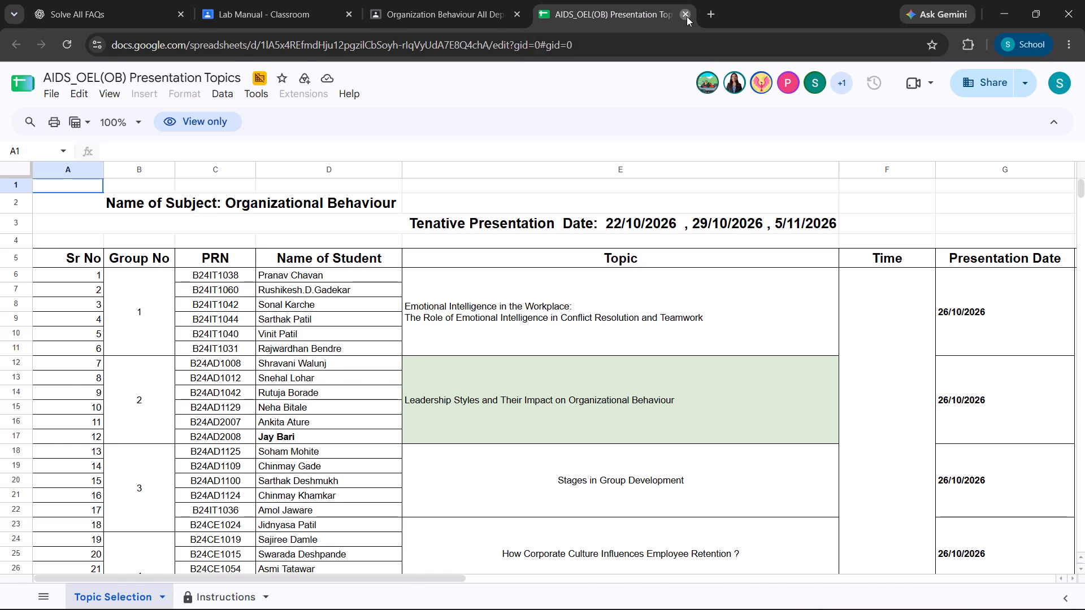